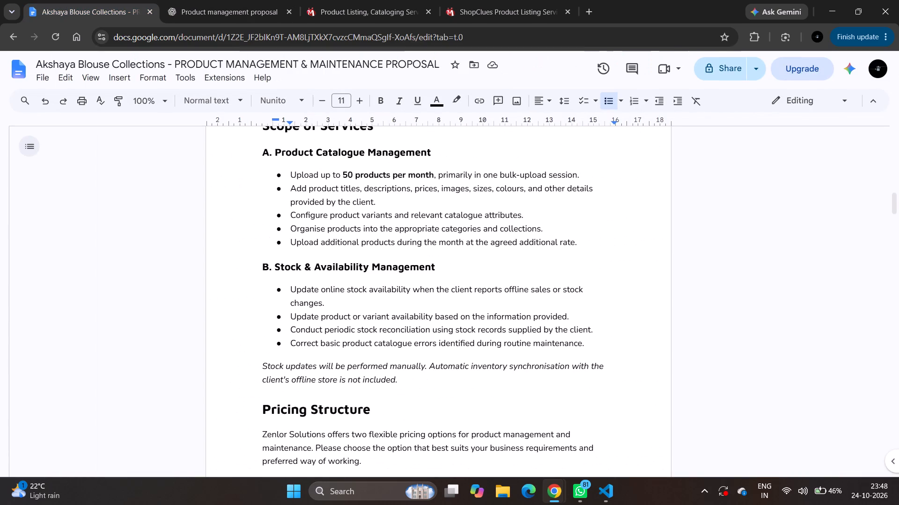
scroll(400, 265, down, 5)
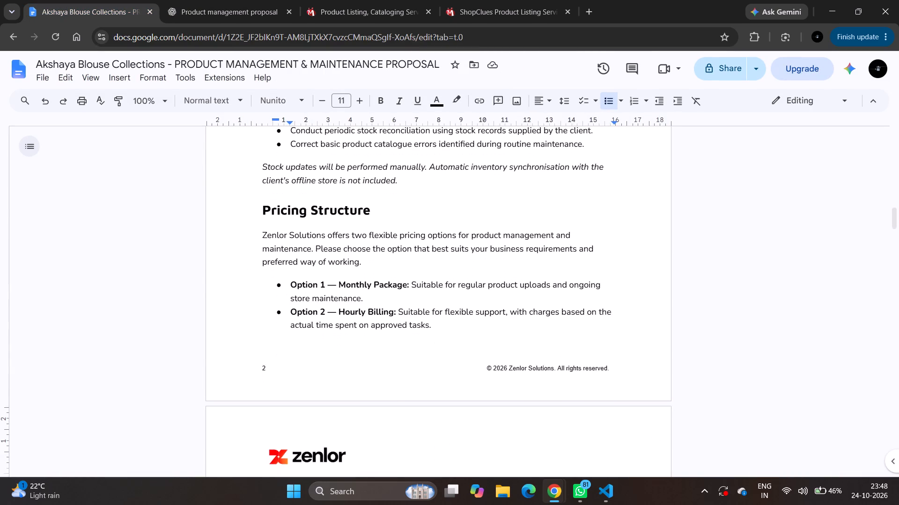
scroll(400, 265, down, 8)
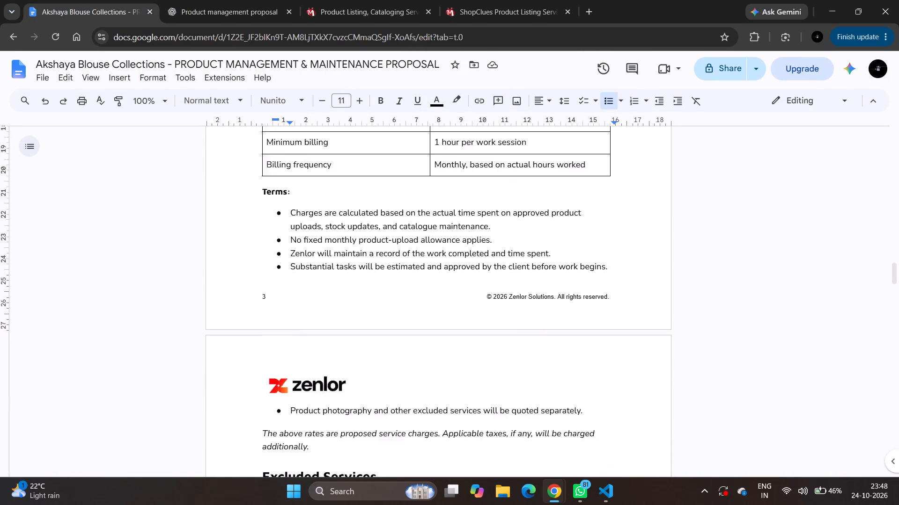
scroll(400, 265, down, 10)
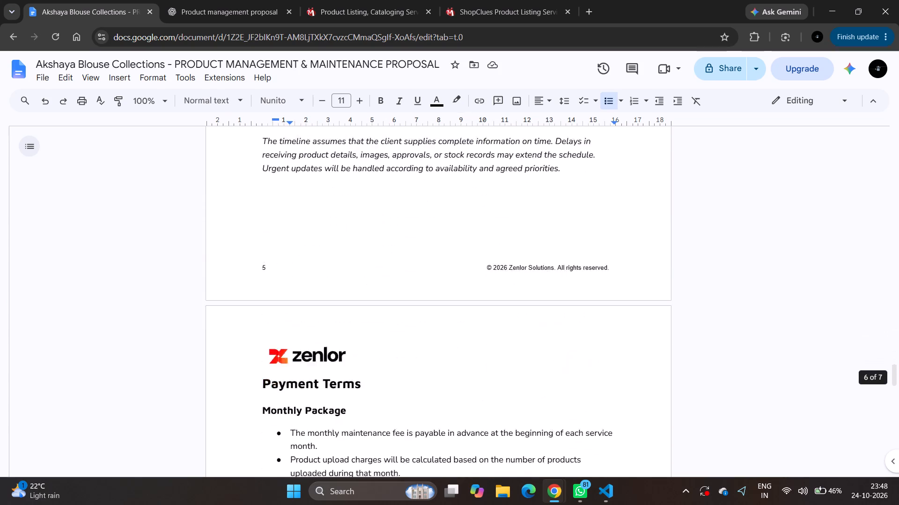
scroll(400, 265, up, 13)
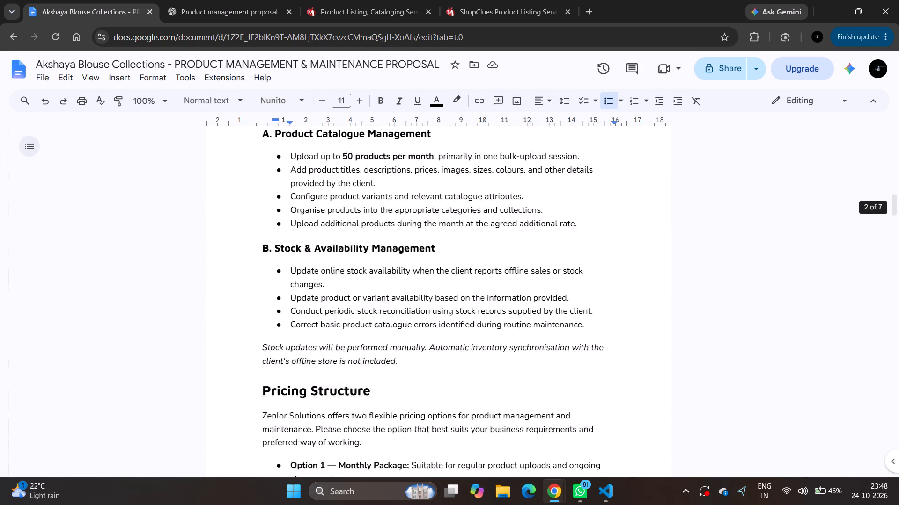
scroll(400, 265, up, 7)
scroll(400, 265, down, 9)
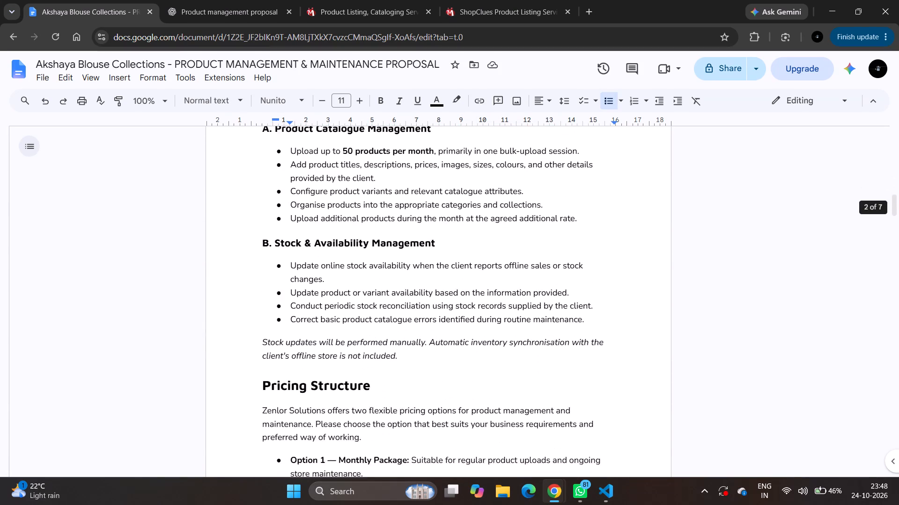
scroll(400, 265, down, 9)
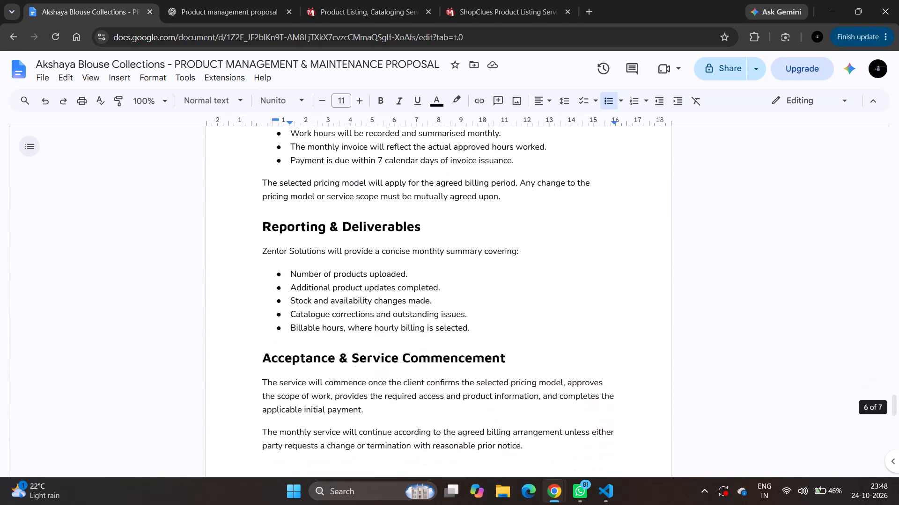
scroll(400, 265, down, 3)
scroll(400, 265, up, 7)
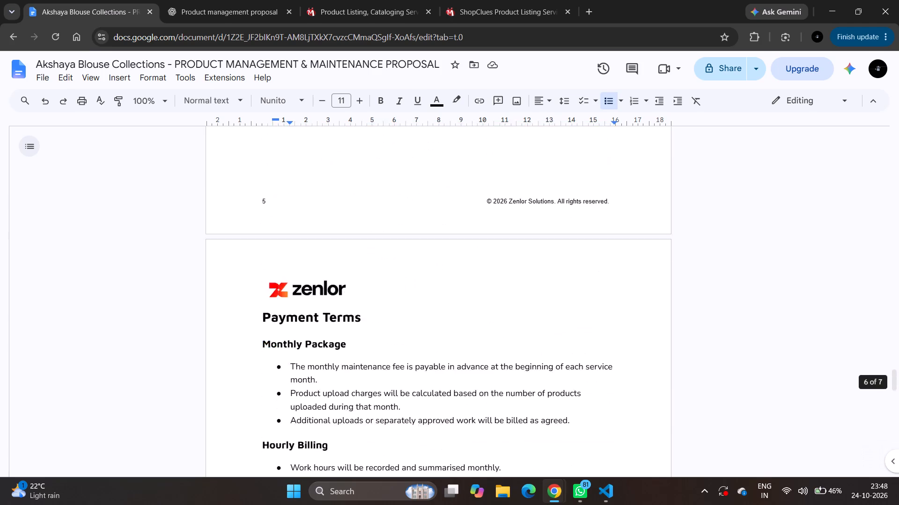
Open the Akshaya Blouse Collection Zoho Commerce Implementation & Integration Proposal in a new browser tab.
click(590, 4)
text(aksh)
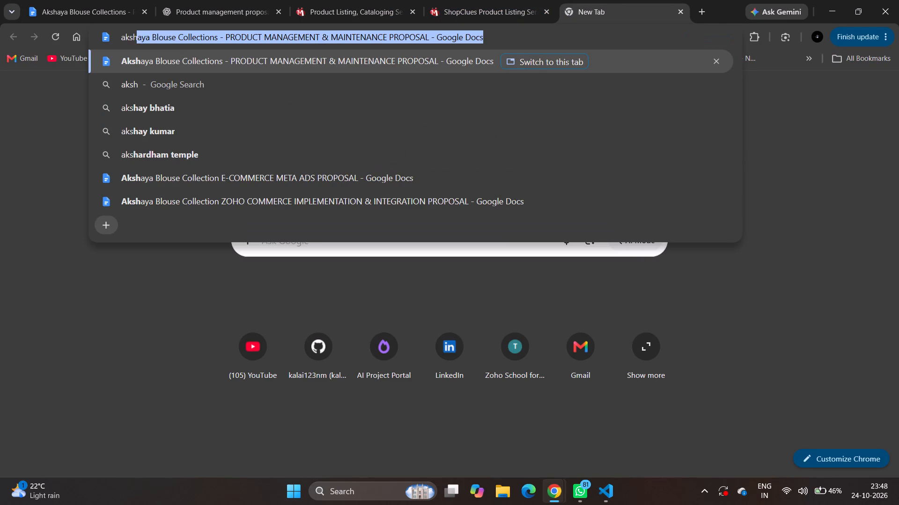
key(Down)
key(Down)
key(Down)
key(Down)
key(Down)
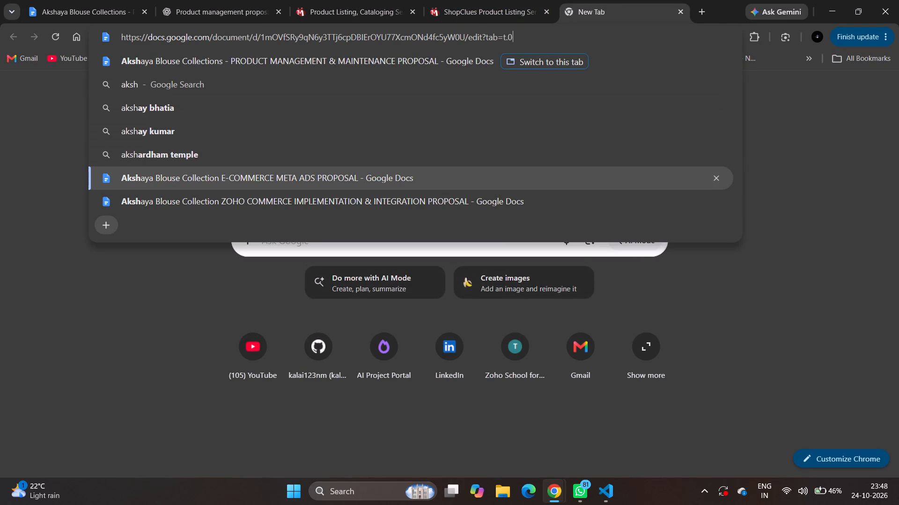
key(Down)
key(Return)
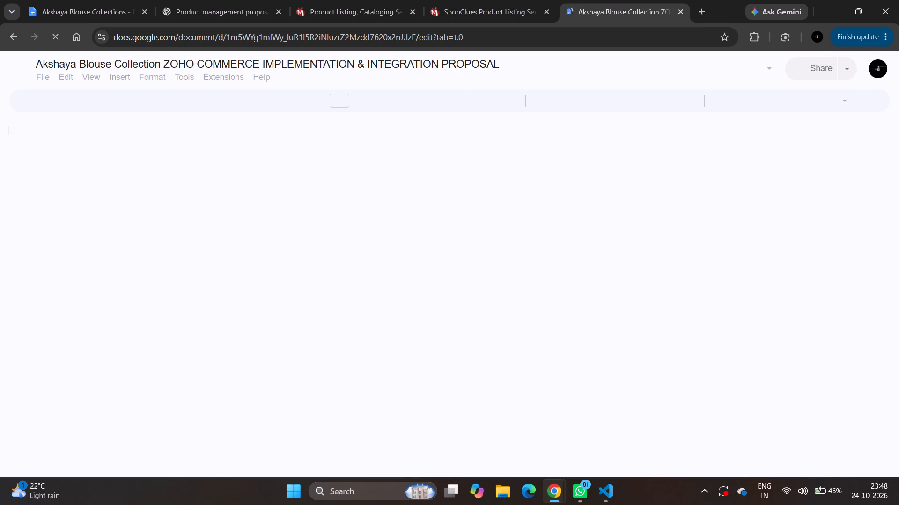
Read the Zoho Commerce proposal's project overview and its store setup, product catalogue and e-commerce configuration scope.
scroll(363, 268, down, 2)
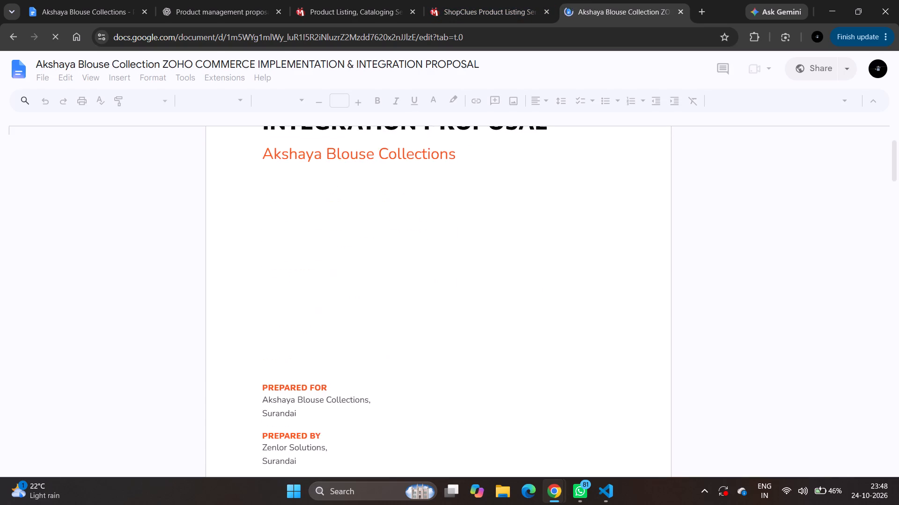
scroll(363, 268, down, 2)
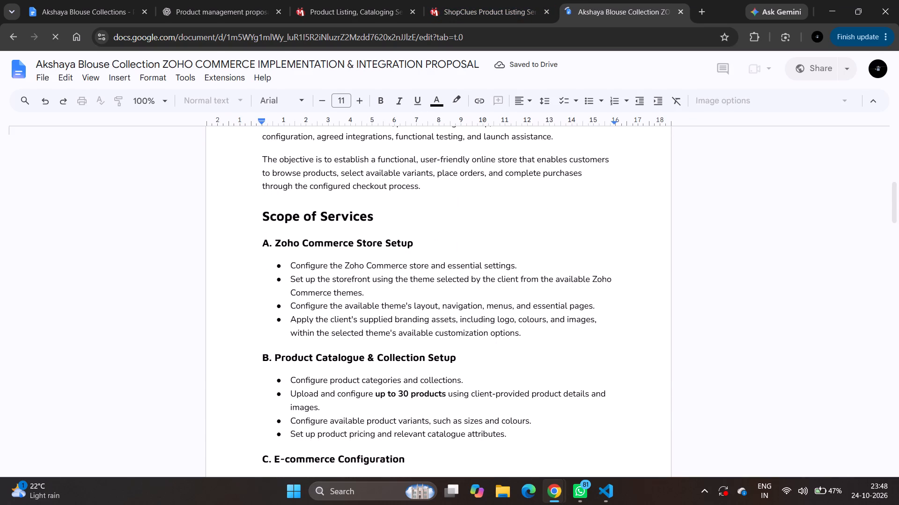
scroll(363, 268, up, 3)
scroll(363, 268, down, 1)
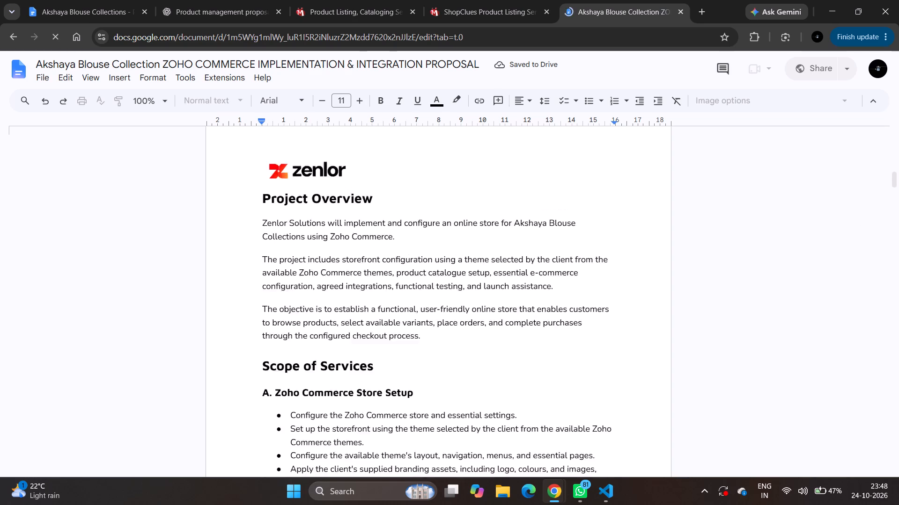
scroll(363, 268, down, 3)
scroll(363, 268, up, 1)
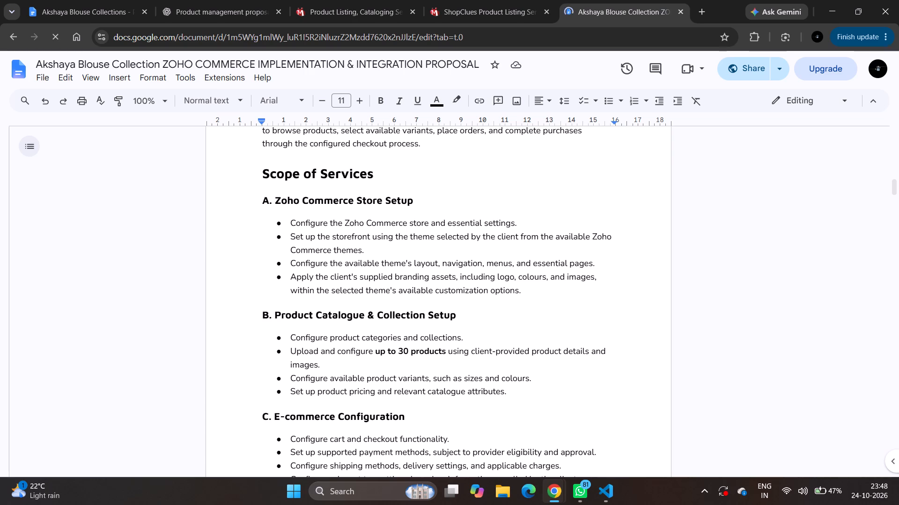
scroll(327, 310, down, 2)
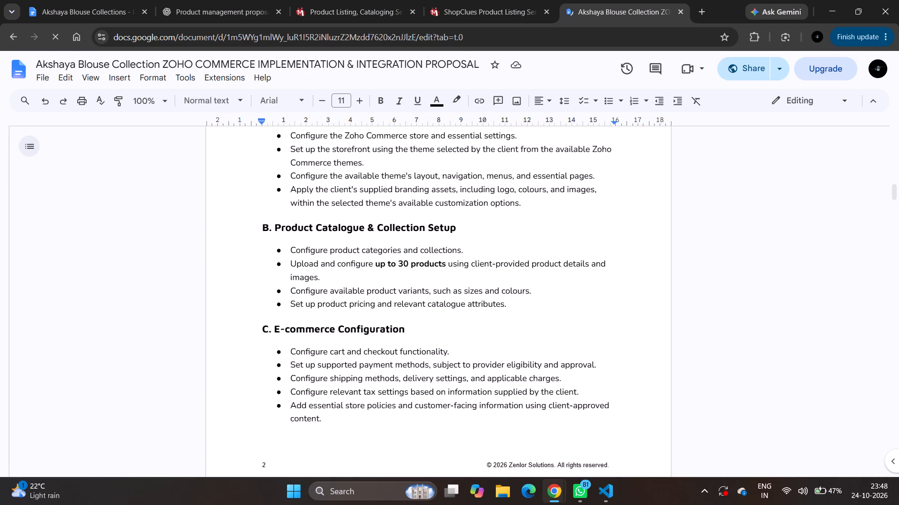
scroll(327, 310, down, 2)
scroll(327, 310, up, 8)
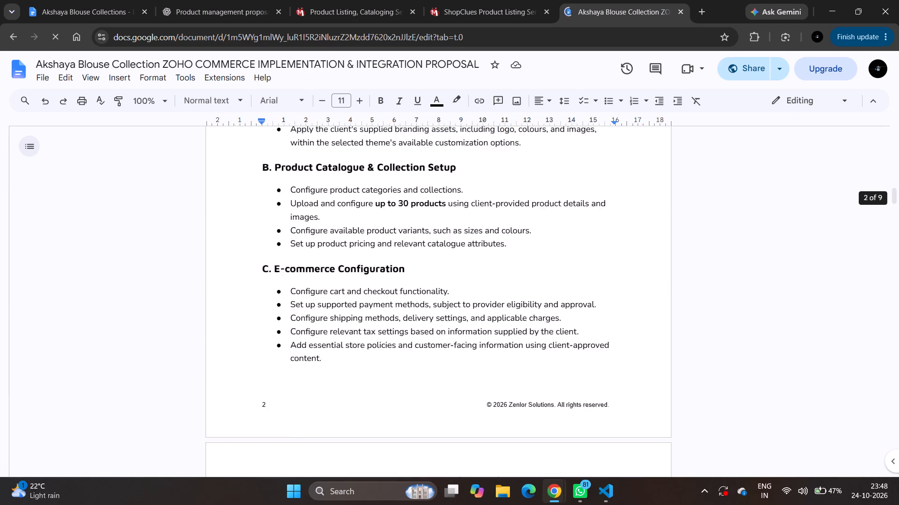
scroll(327, 310, down, 2)
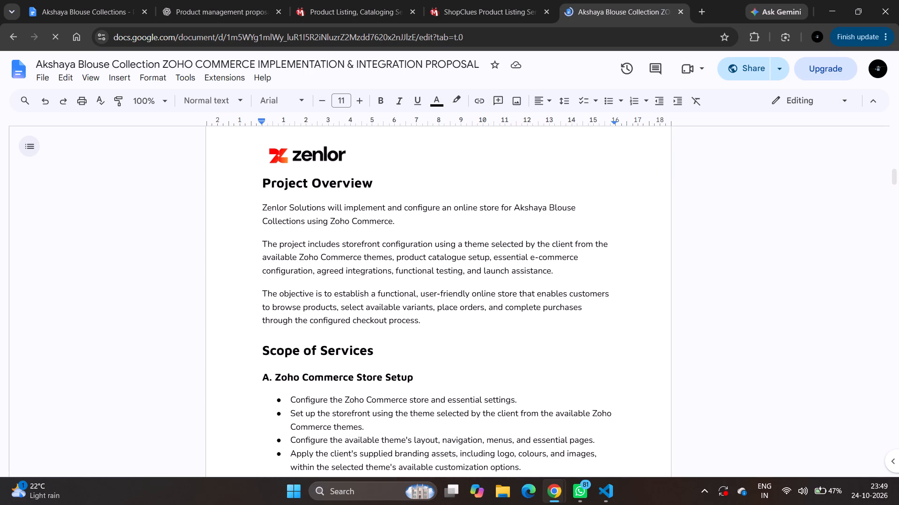
scroll(341, 291, down, 1)
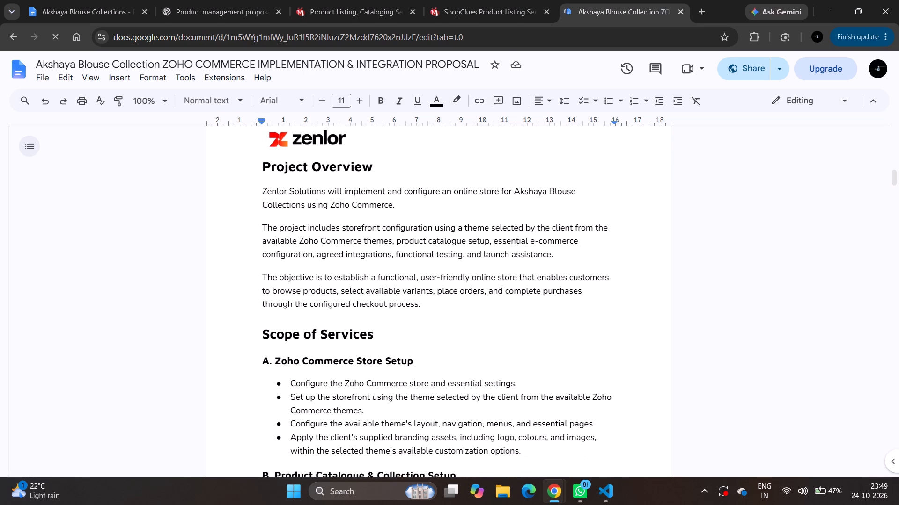
Go through the Zoho Commerce proposal from the cover page to the Zoho Commerce Store Setup heading.
key(Down)
key(Down)
key(Down)
key(Down)
key(Down)
key(Down)
key(Down)
key(Down)
key(Down)
key(Down)
key(Down)
key(Down)
key(Down)
key(Down)
key(Down)
key(Down)
key(Down)
key(Down)
key(Down)
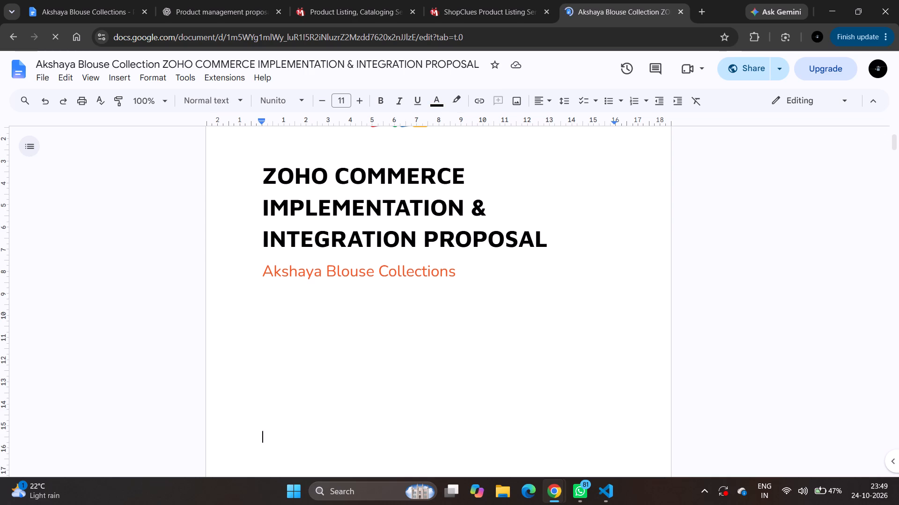
key(Down)
key(Down)
key(Down)
key(Down)
key(Down)
key(Down)
key(Down)
key(Down)
key(Down)
key(Down)
key(Down)
key(Down)
key(Down)
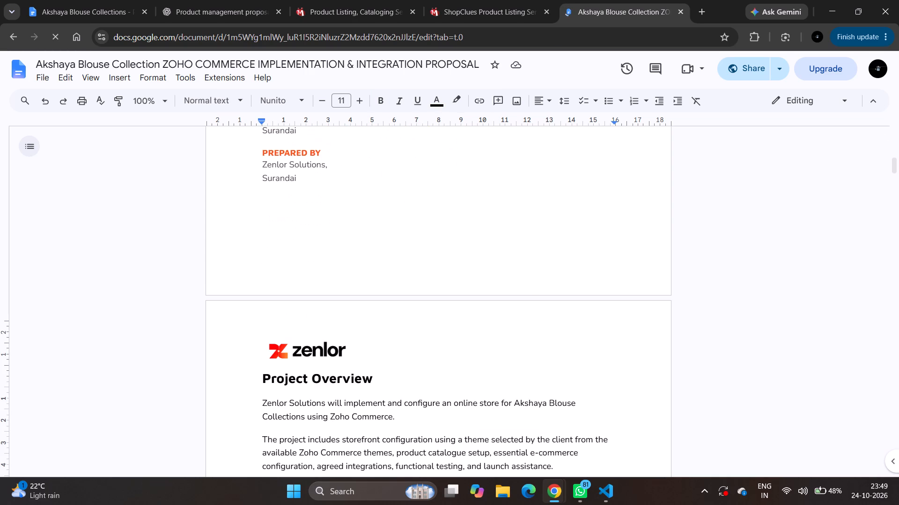
key(Down)
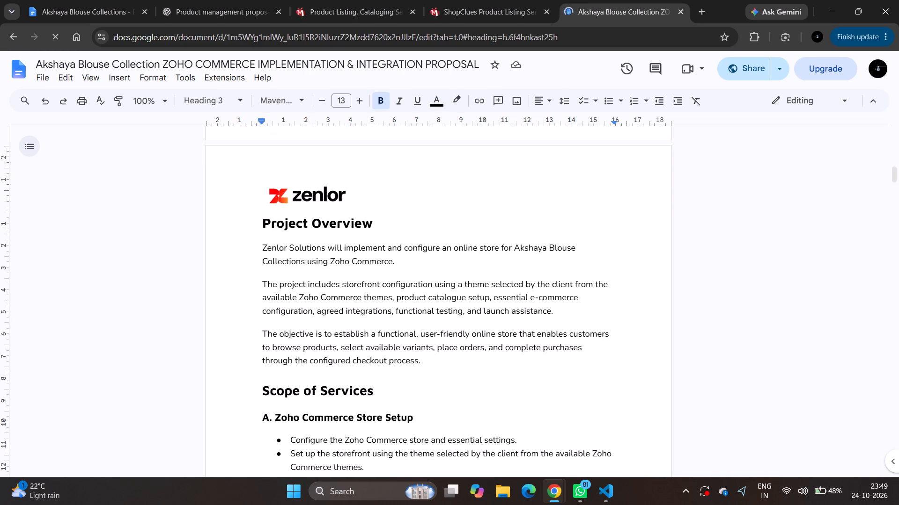
Skim the Zoho Commerce proposal from its cover page to the implementation schedule, returning to the Project Overview.
scroll(354, 238, up, 9)
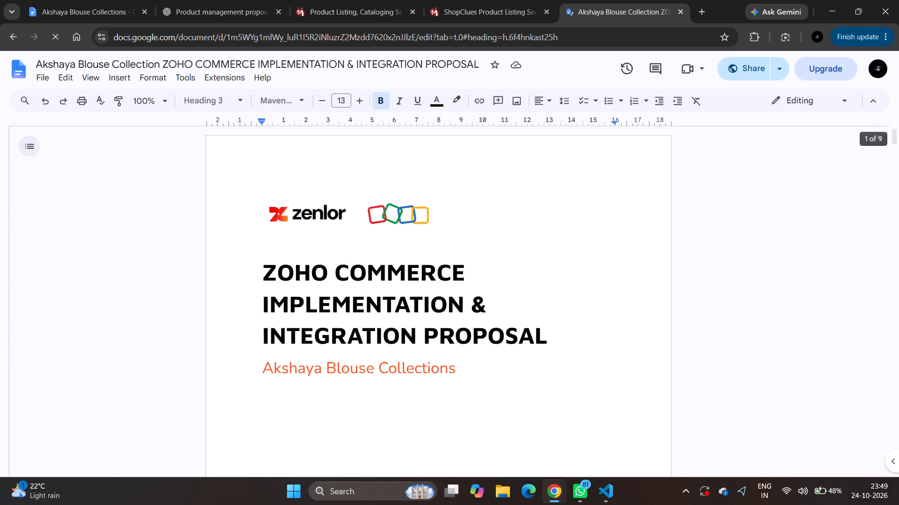
click(278, 272)
scroll(361, 374, down, 11)
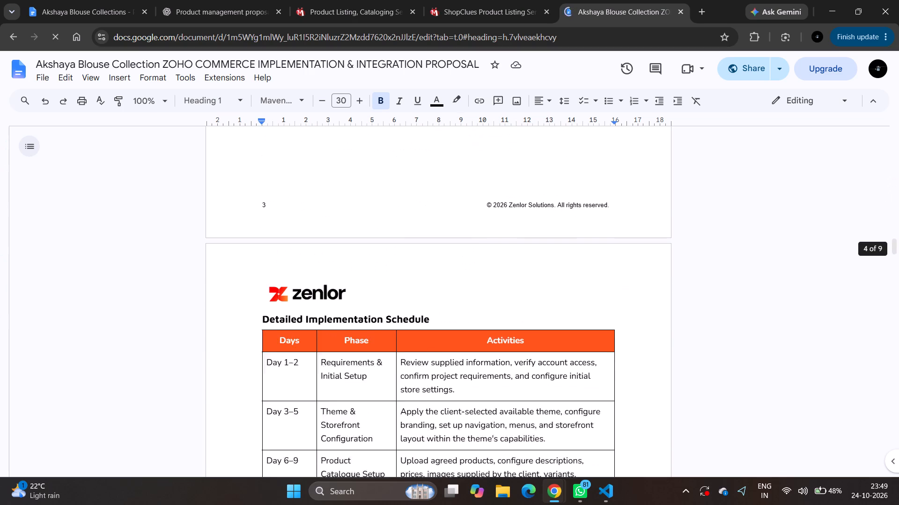
scroll(361, 374, down, 1)
key(Down)
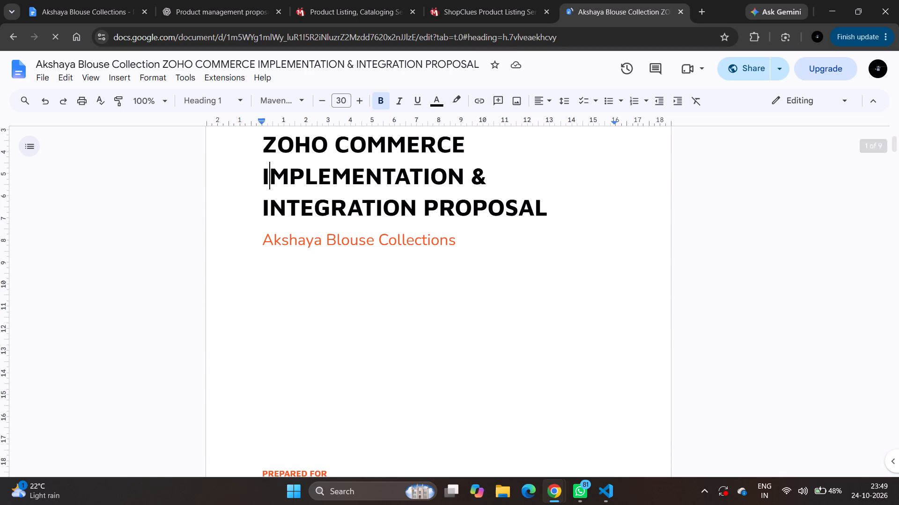
scroll(361, 374, down, 6)
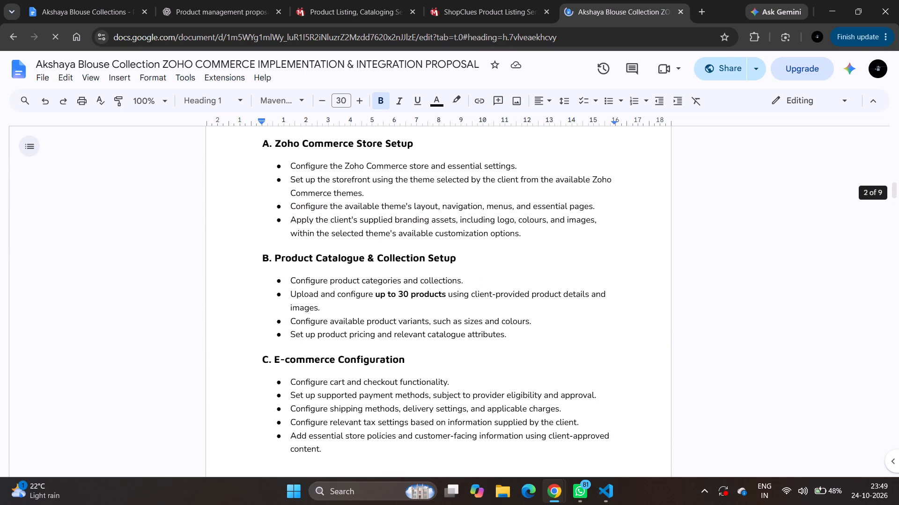
scroll(365, 327, up, 3)
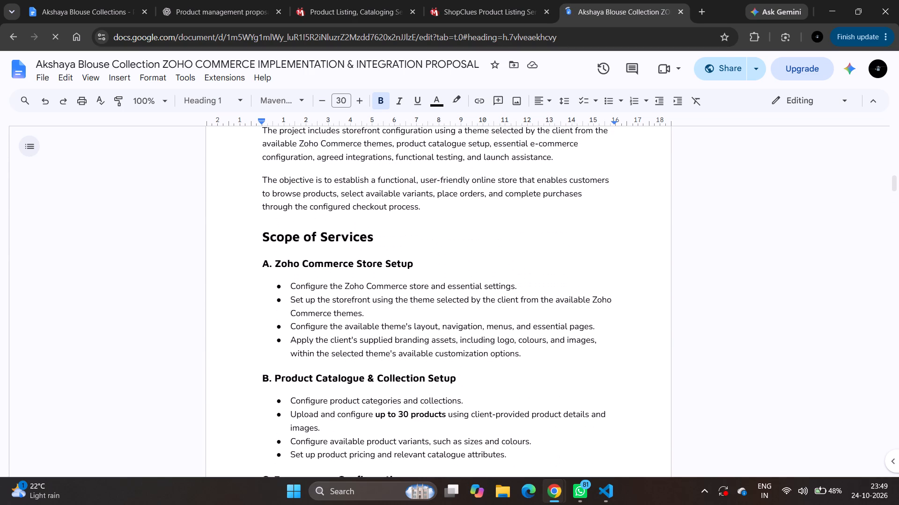
scroll(365, 327, up, 1)
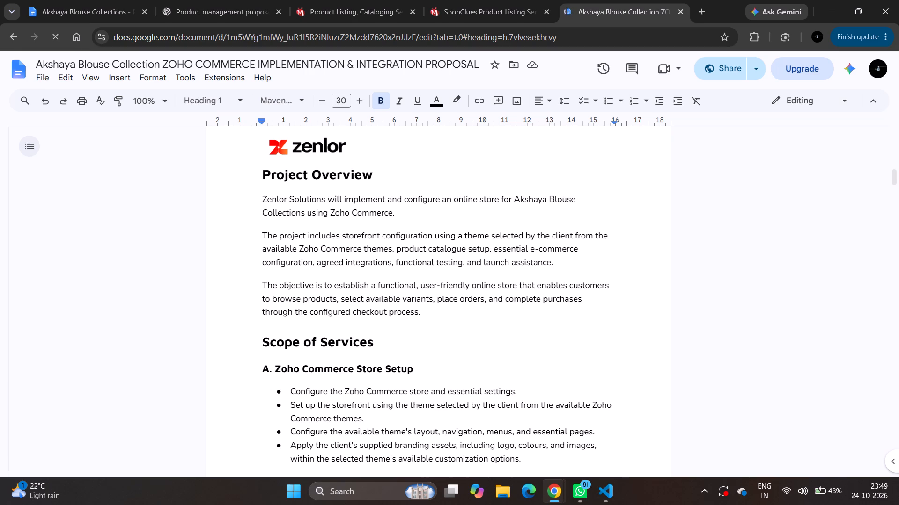
Read the Scope of Services sections on store setup, product catalogue and collection setup, and e-commerce configuration.
scroll(345, 235, down, 2)
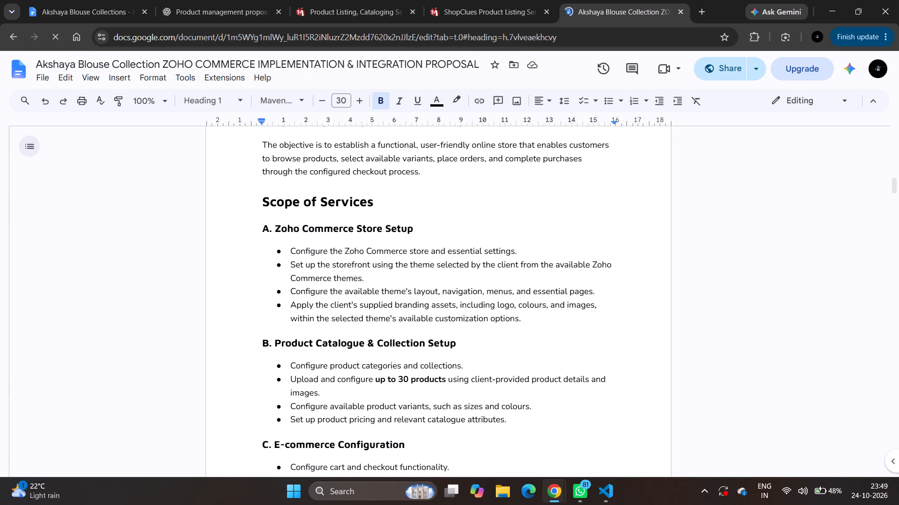
scroll(345, 235, down, 1)
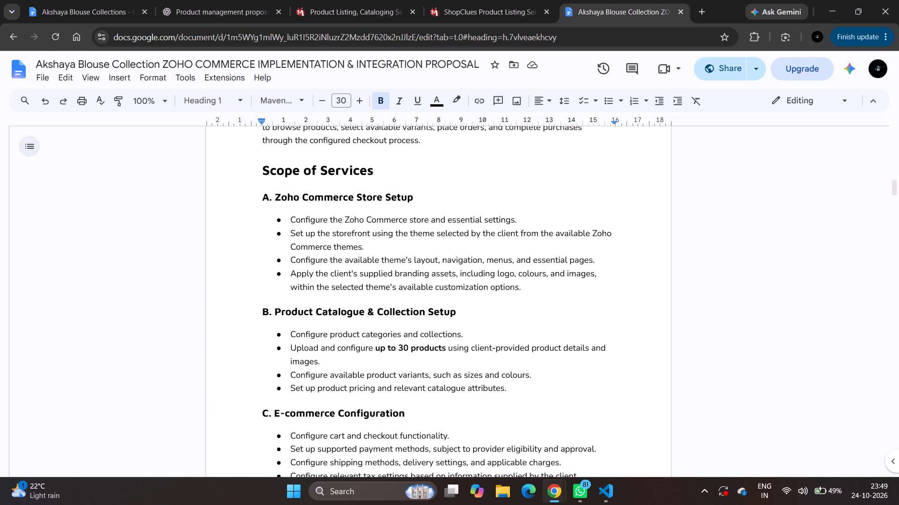
scroll(322, 264, down, 4)
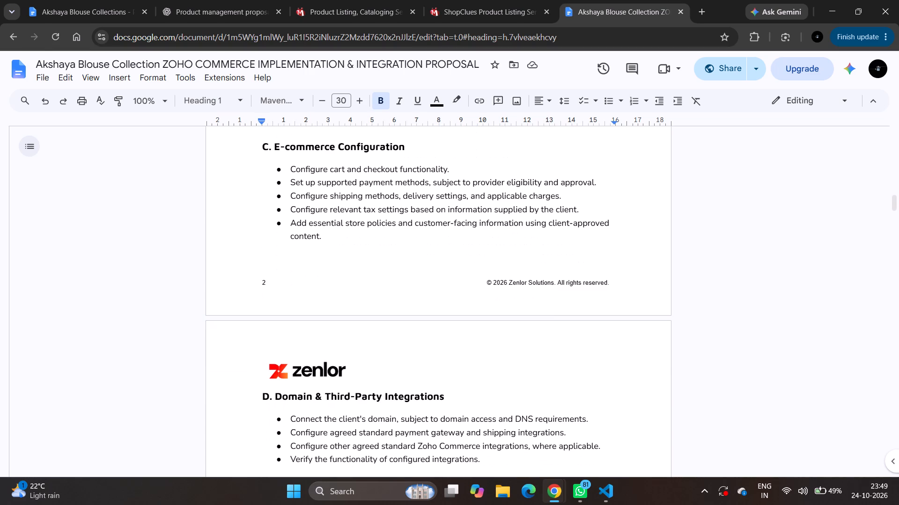
scroll(322, 264, down, 1)
scroll(322, 264, up, 1)
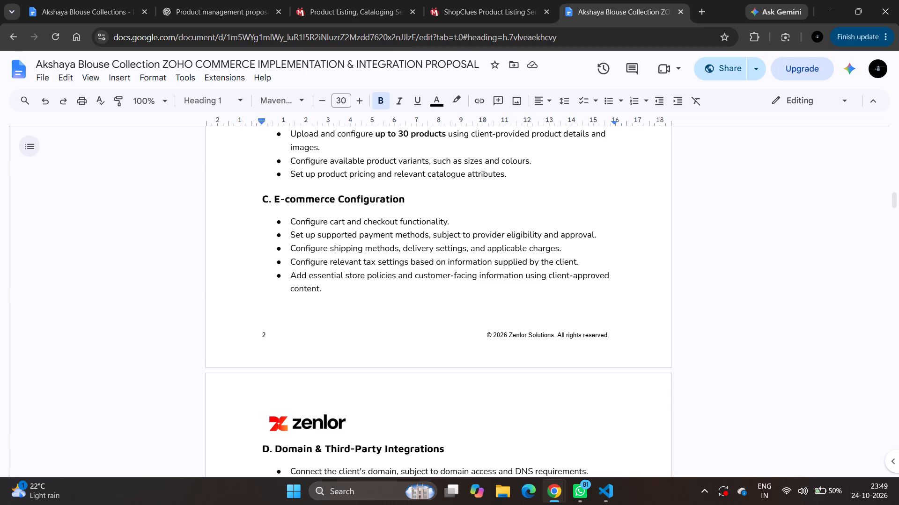
scroll(339, 220, up, 2)
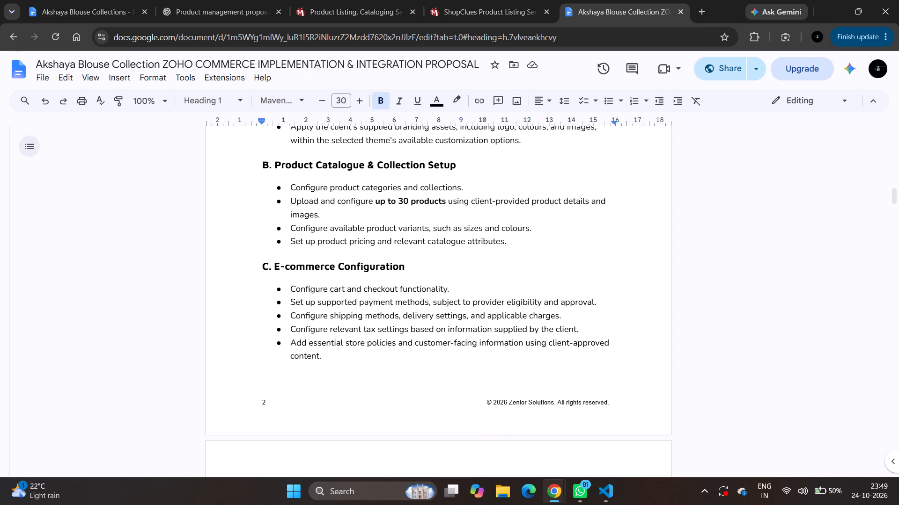
Read the Domain & Third-Party Integrations and Testing & Store Launch sections, continuing to Project Deliverables.
scroll(339, 220, down, 1)
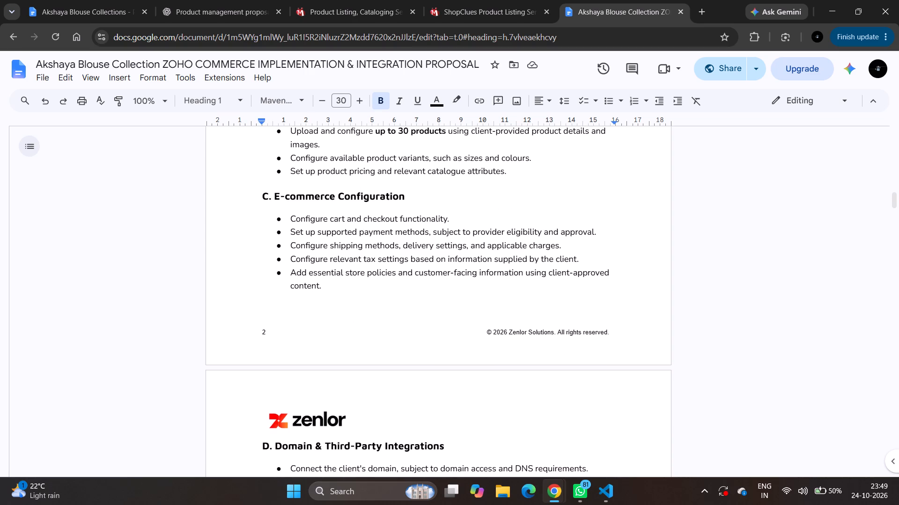
scroll(339, 220, down, 3)
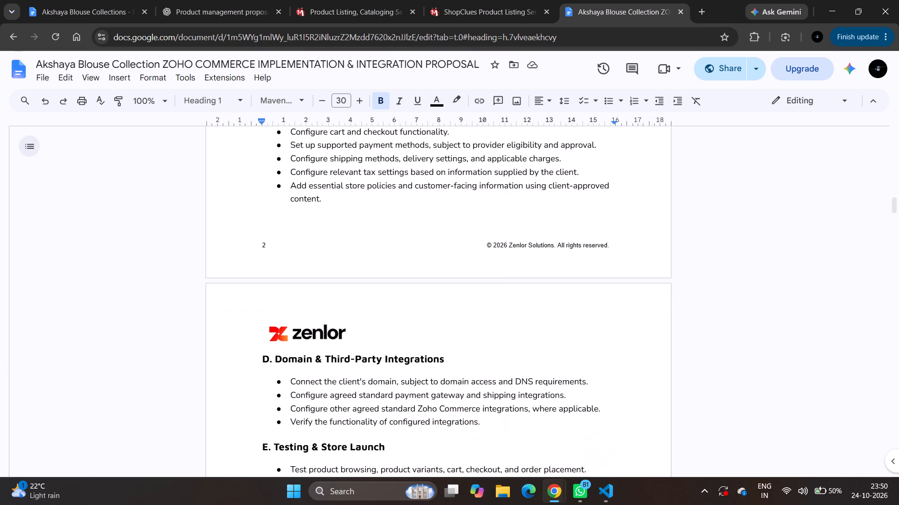
scroll(339, 220, down, 1)
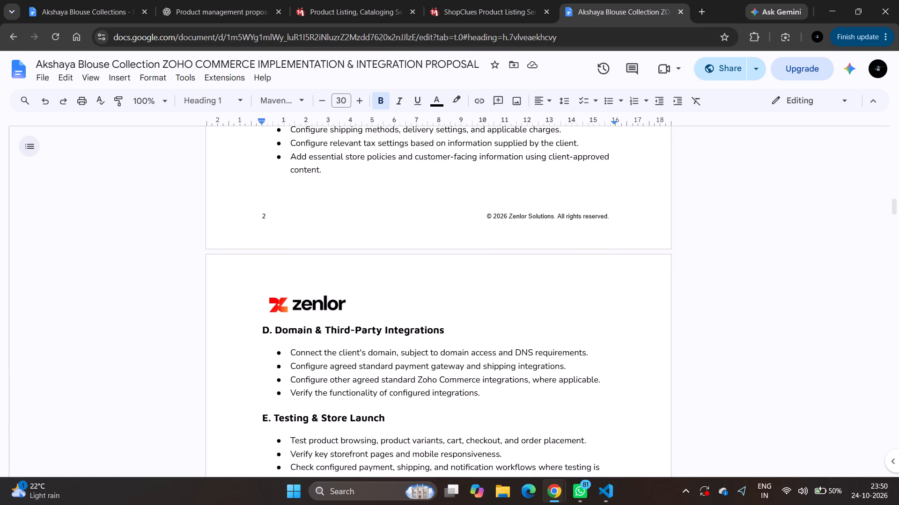
scroll(339, 220, down, 3)
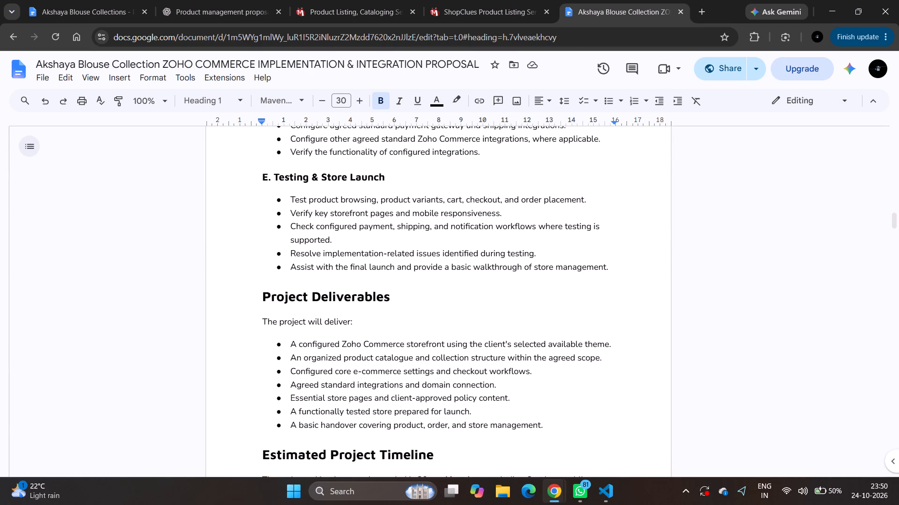
scroll(339, 199, down, 1)
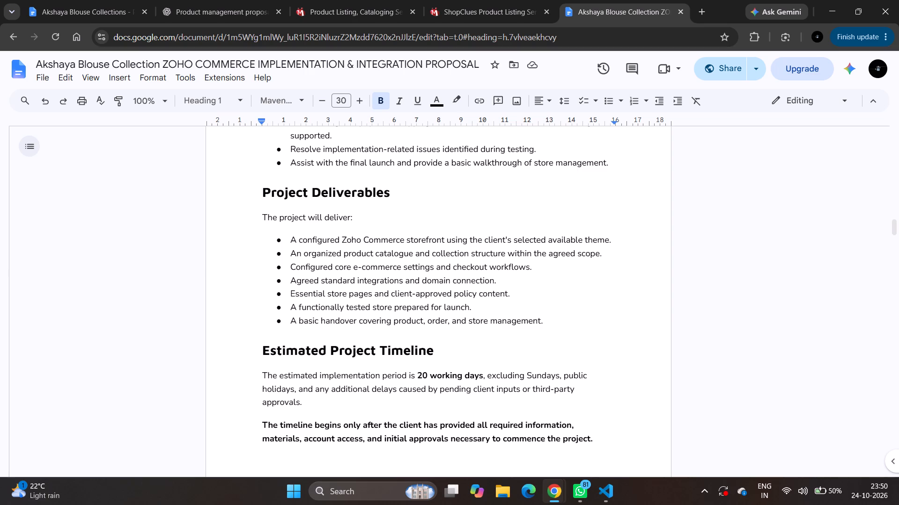
scroll(309, 307, down, 1)
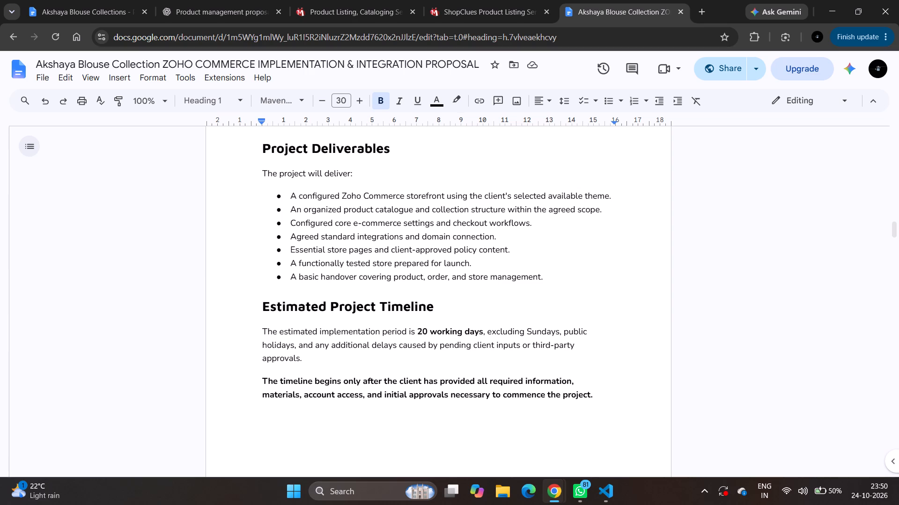
Examine the Project Deliverables list and the Estimated Project Timeline section of the Zoho Commerce proposal.
drag(261, 155, 390, 142)
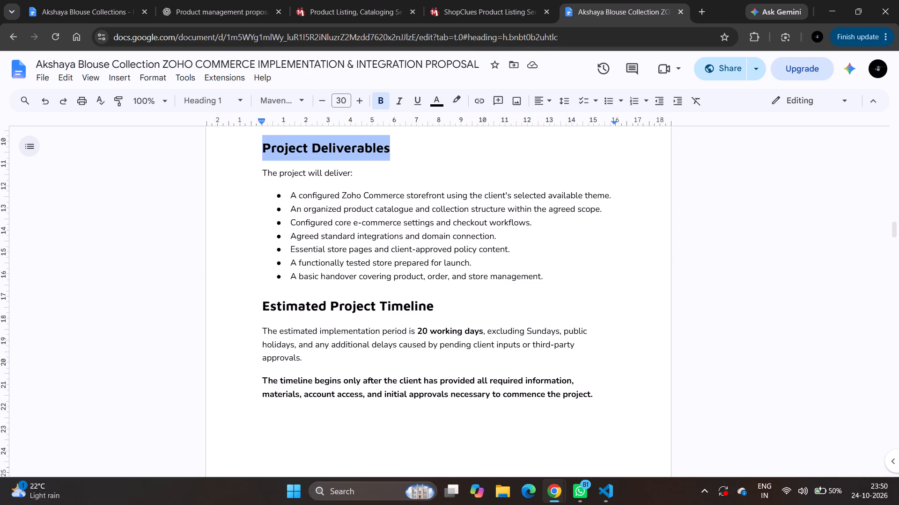
drag(390, 142, 391, 141)
click(390, 144)
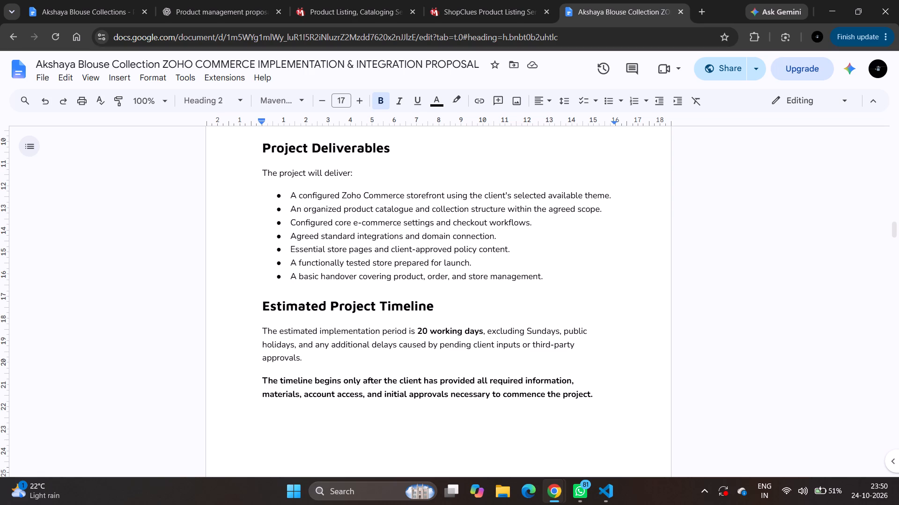
scroll(387, 240, down, 1)
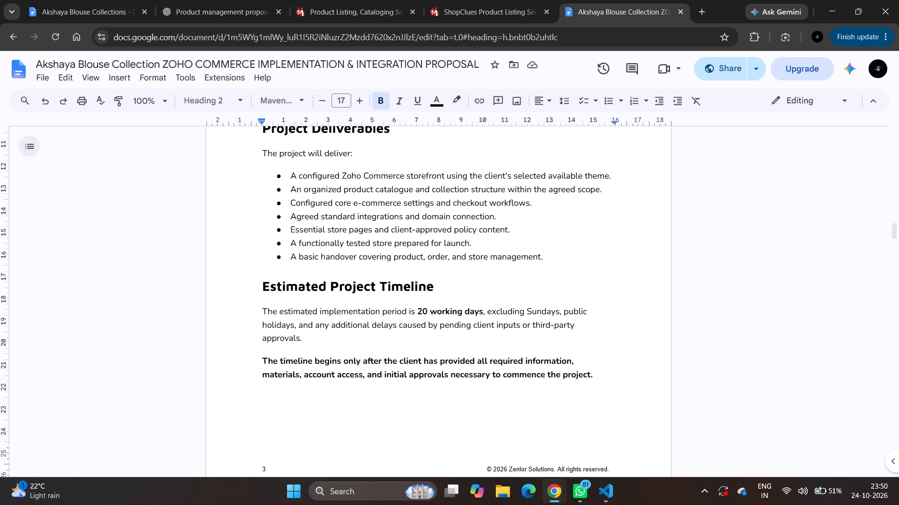
scroll(387, 240, up, 1)
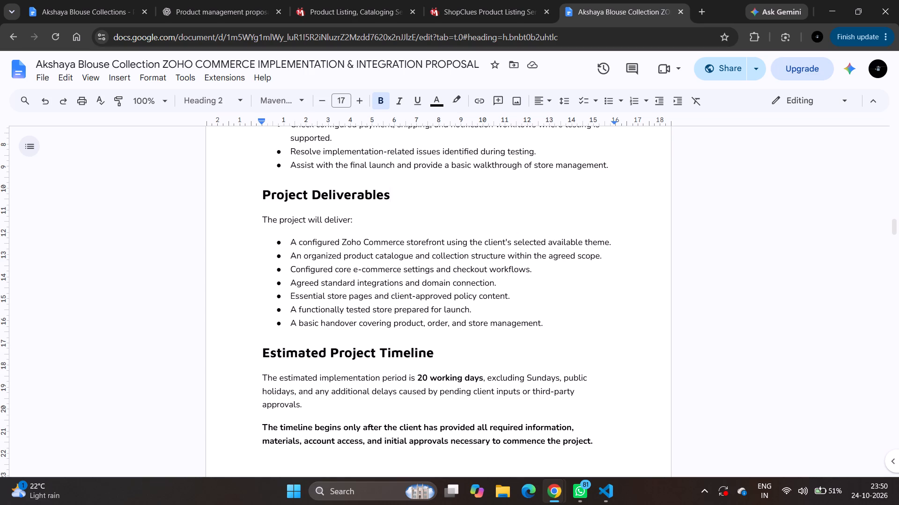
scroll(332, 258, down, 2)
Review the Zoho Commerce proposal again from Scope of Services through deliverables and timeline to the Detailed Implementation Schedule table.
scroll(332, 258, up, 2)
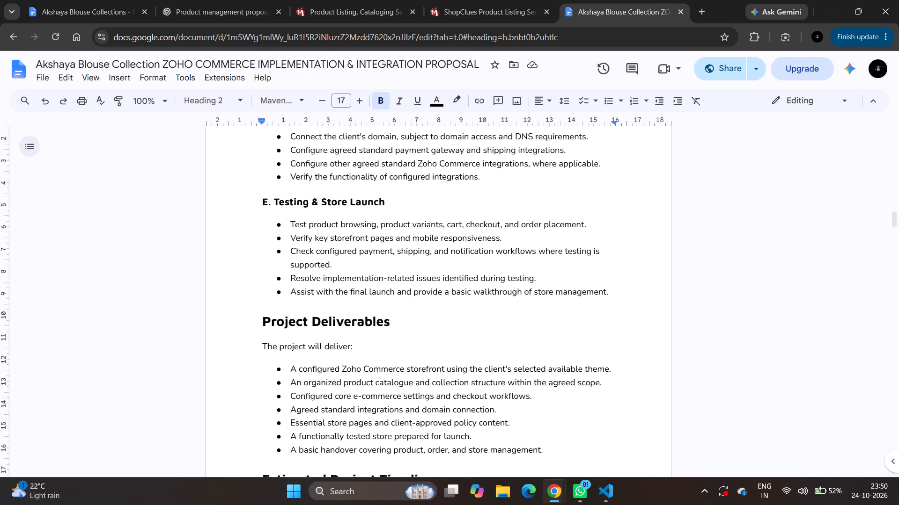
scroll(332, 258, up, 3)
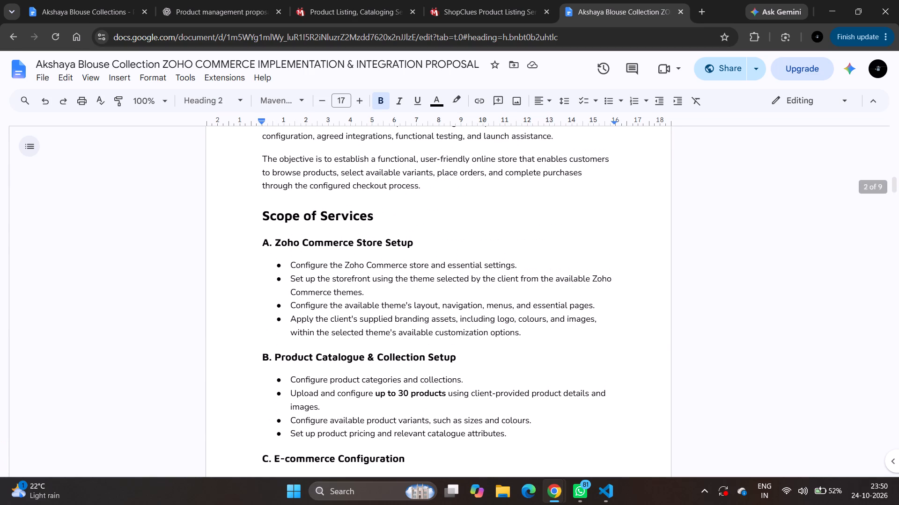
scroll(332, 258, down, 2)
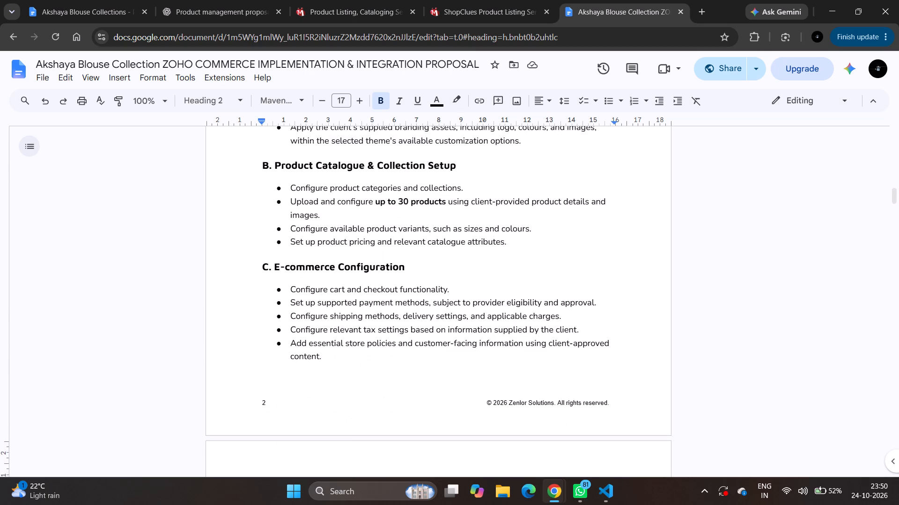
scroll(332, 258, down, 4)
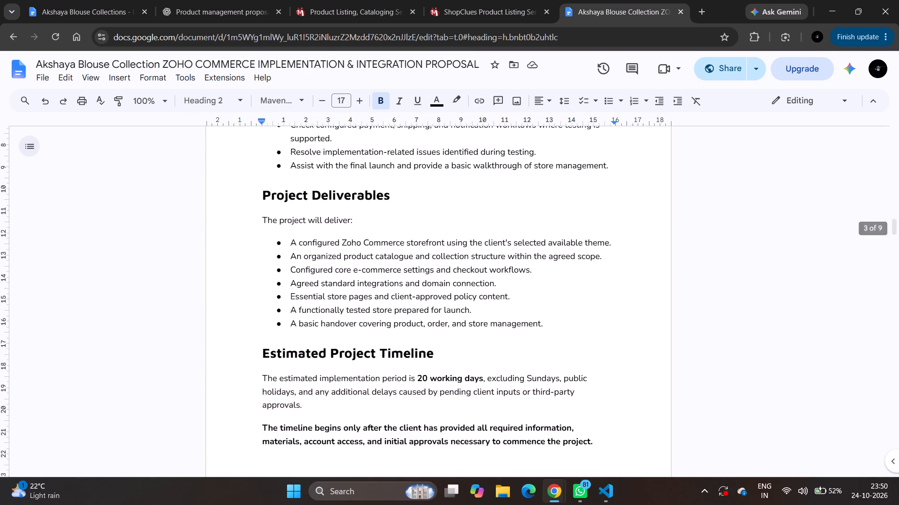
scroll(332, 258, down, 1)
scroll(377, 243, down, 1)
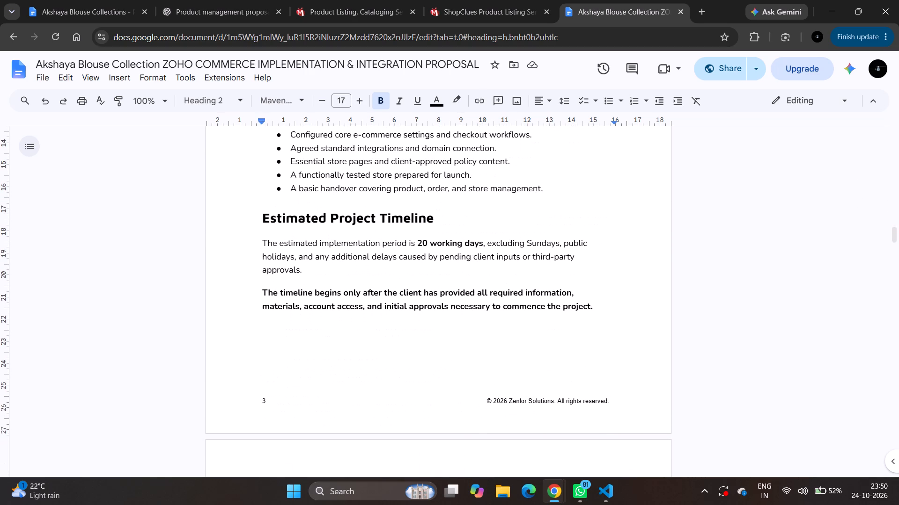
scroll(377, 243, down, 1)
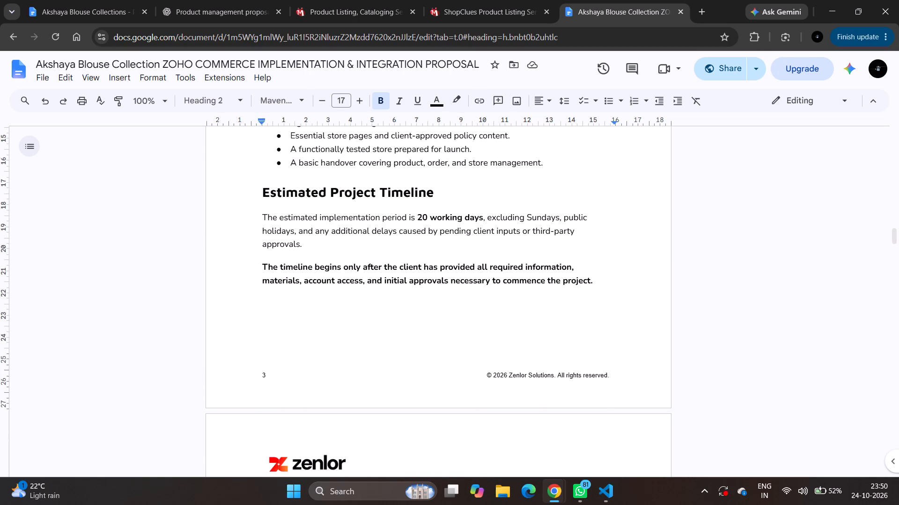
scroll(376, 253, down, 1)
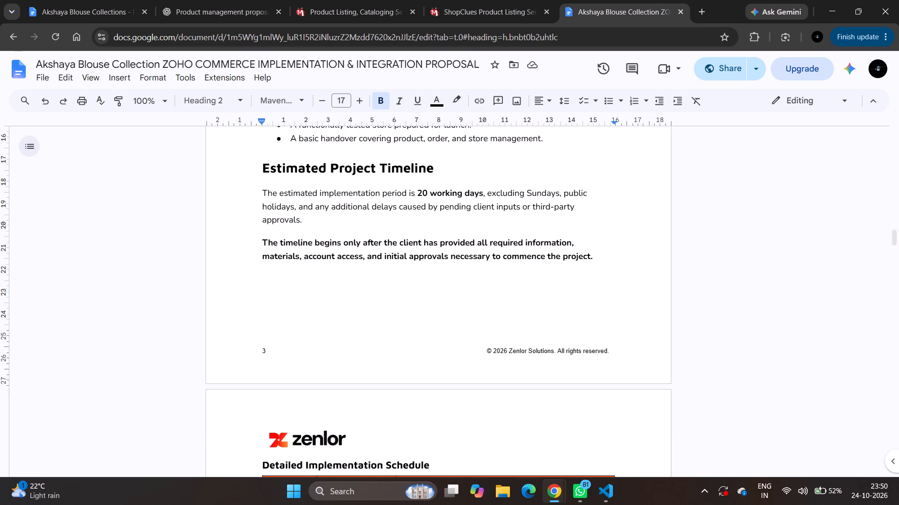
scroll(360, 245, down, 3)
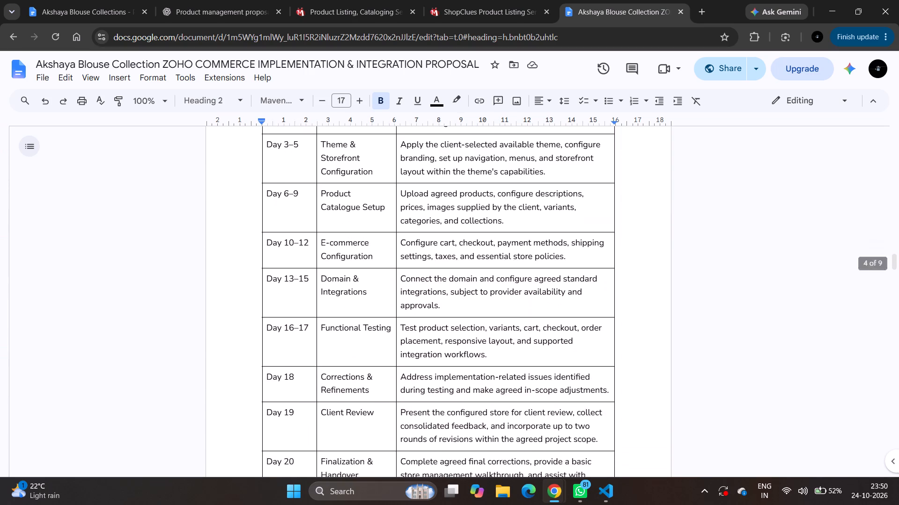
Recheck the integrations, testing and launch, Project Deliverables and Estimated Project Timeline sections.
scroll(360, 245, up, 5)
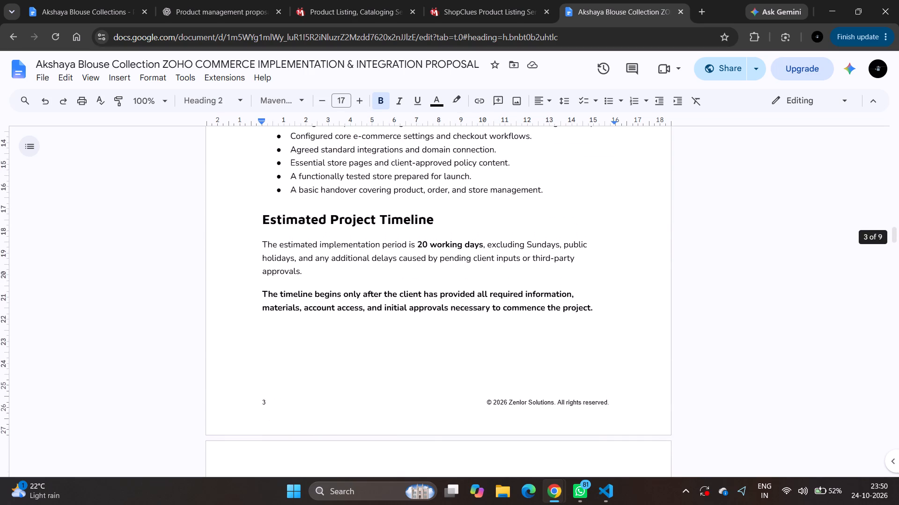
scroll(360, 245, up, 1)
scroll(360, 245, down, 2)
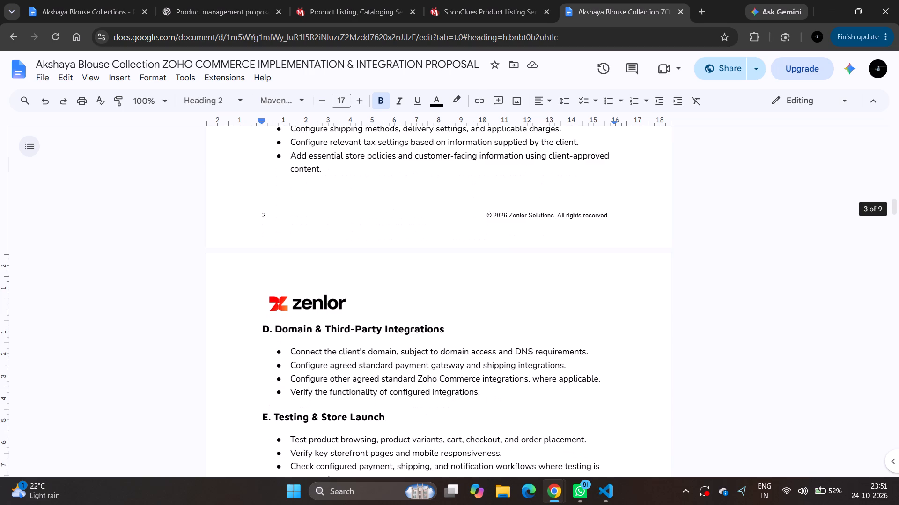
scroll(360, 245, down, 2)
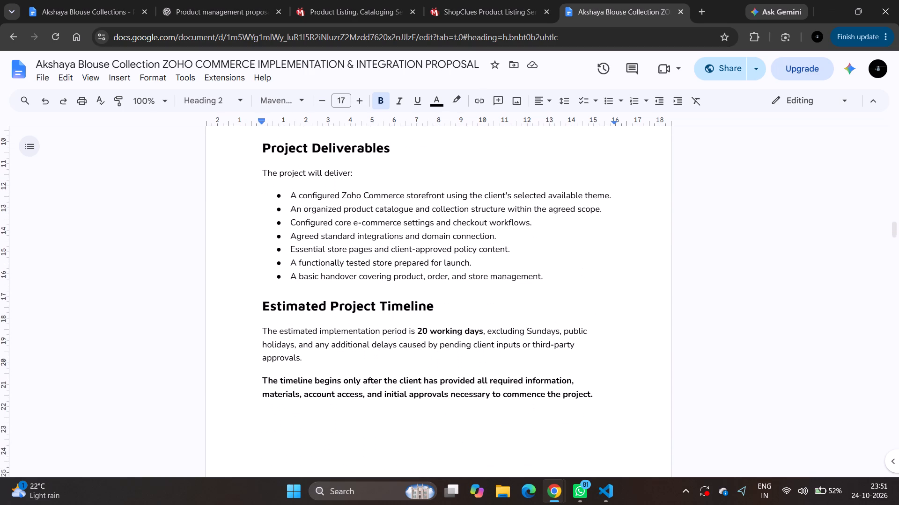
scroll(360, 245, down, 1)
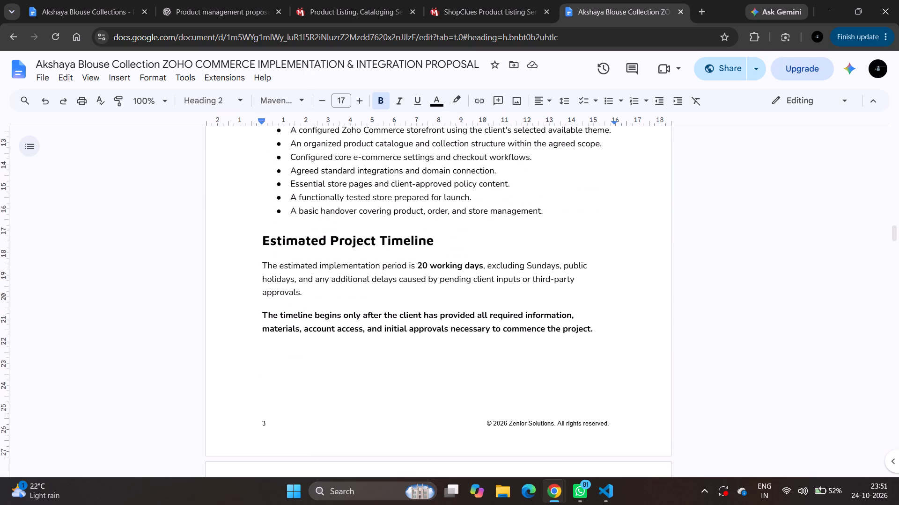
scroll(346, 260, down, 1)
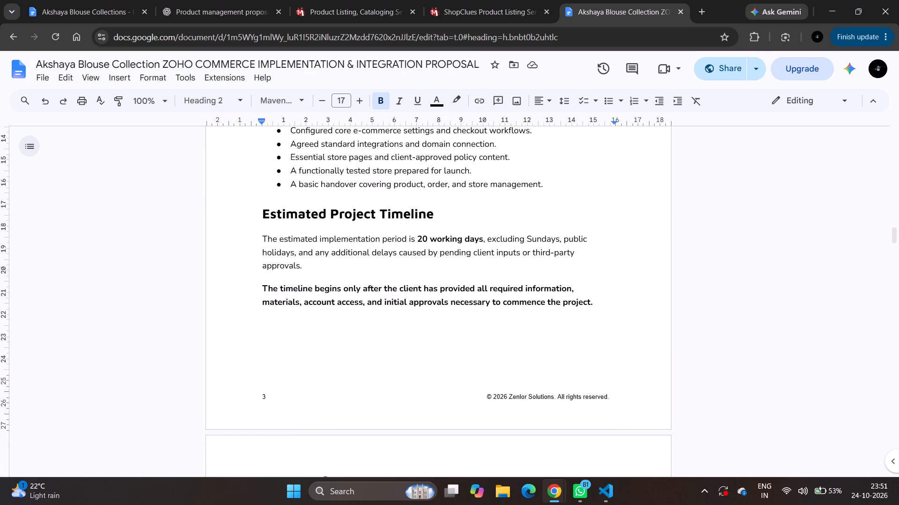
Review the Monthly Service Timeline table and its closing note in the Akshaya Blouse Collections product management and maintenance proposal.
click(54, 0)
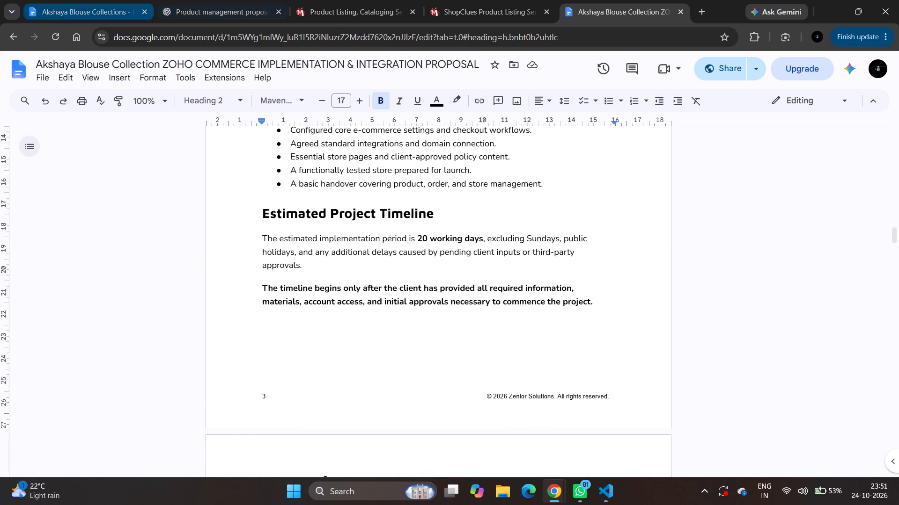
scroll(395, 244, up, 1)
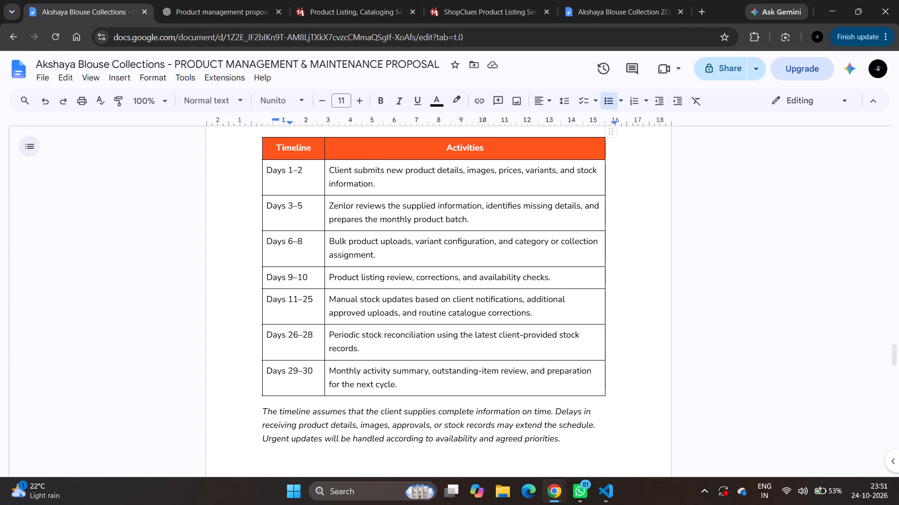
scroll(327, 185, up, 1)
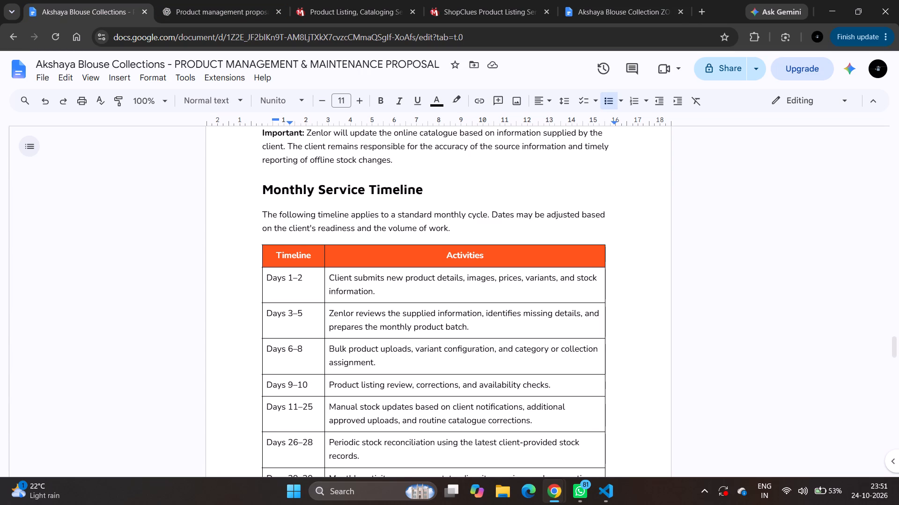
scroll(356, 233, down, 1)
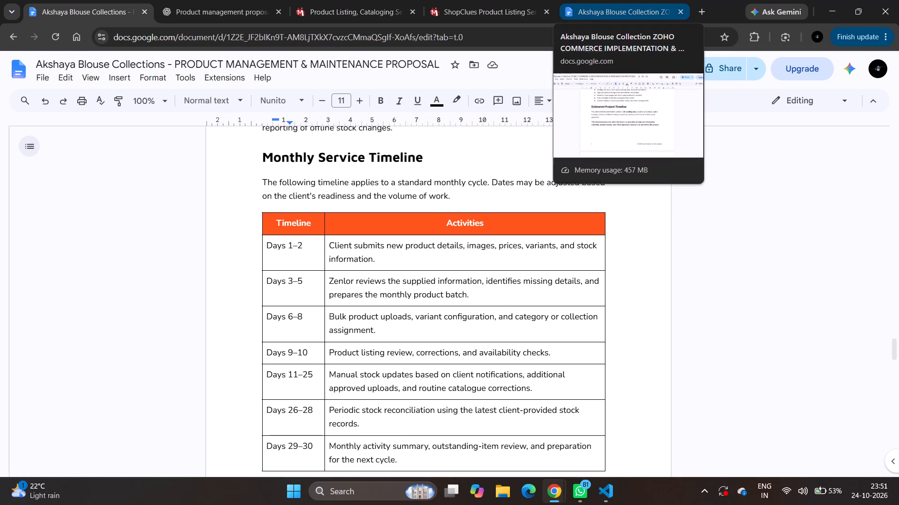
scroll(535, 251, down, 1)
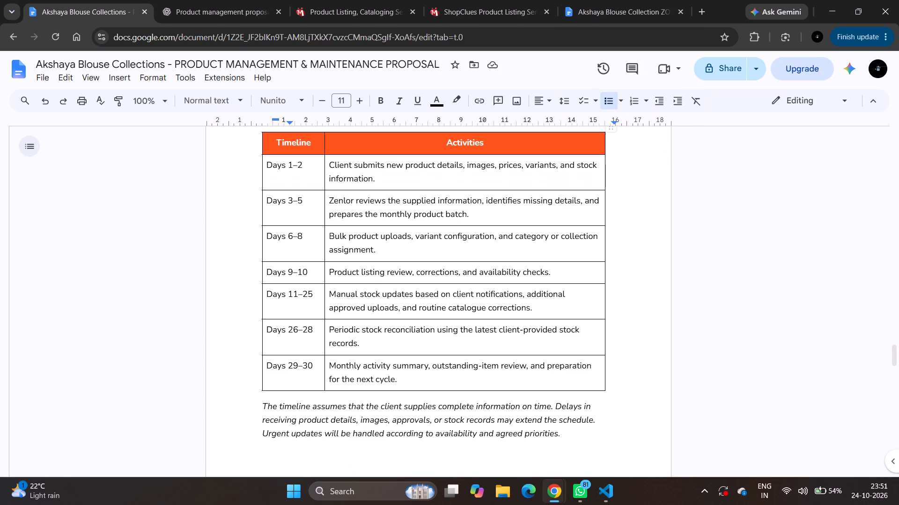
scroll(535, 251, up, 1)
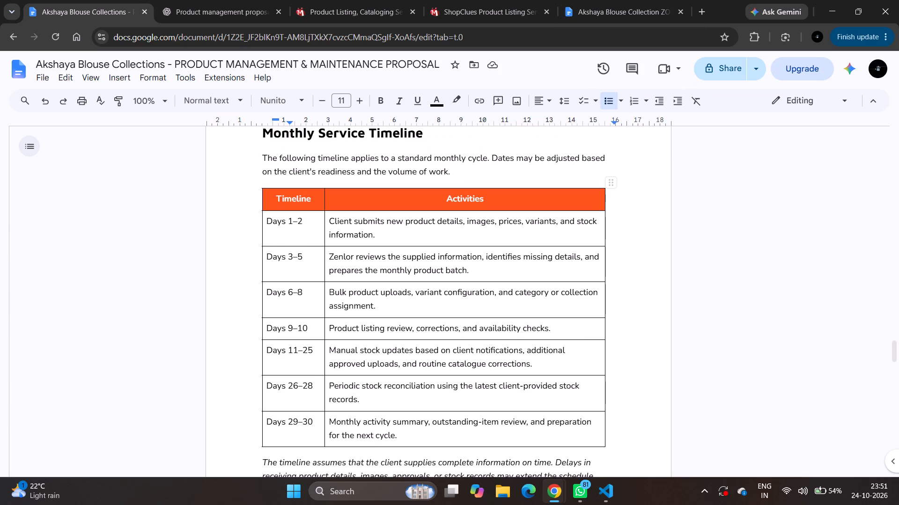
In the Zoho Commerce proposal, examine the Detailed Implementation Schedule, the Timeline conditions and the Project Fees table.
click(627, 0)
scroll(472, 203, down, 2)
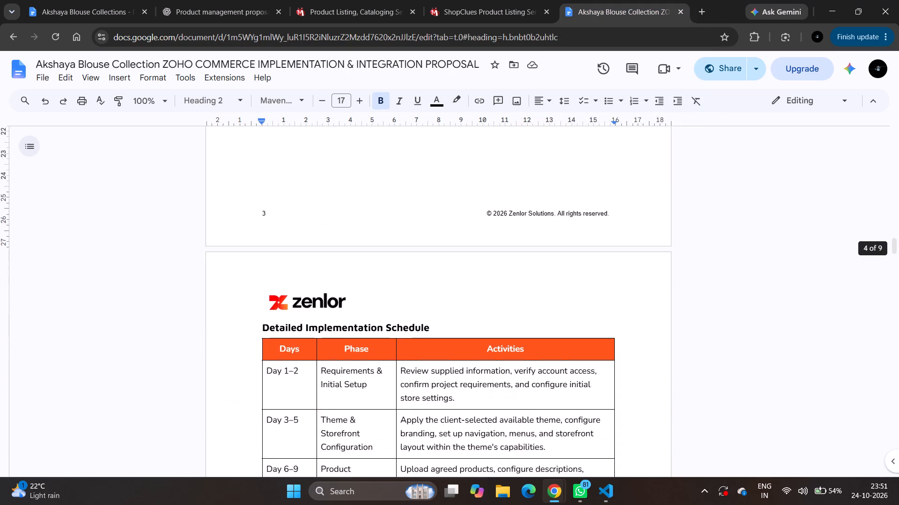
scroll(472, 203, down, 2)
scroll(472, 203, up, 2)
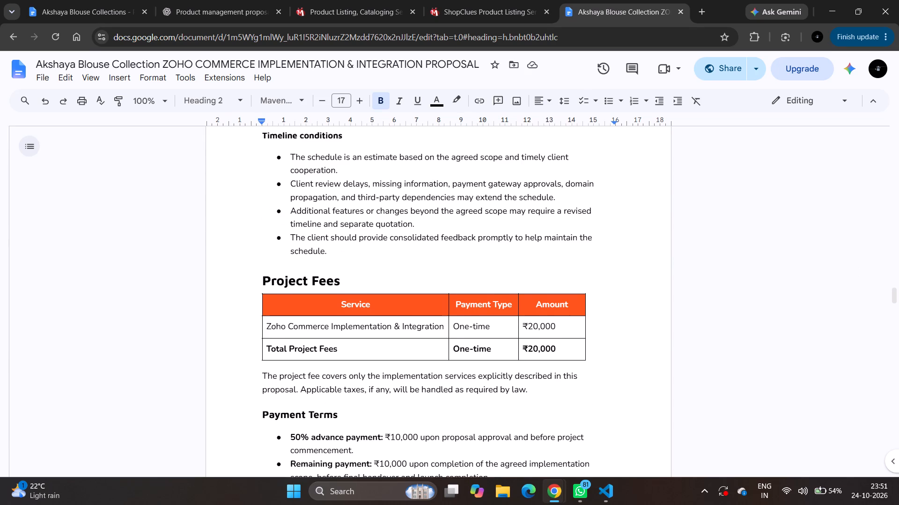
scroll(325, 178, down, 1)
scroll(325, 178, up, 1)
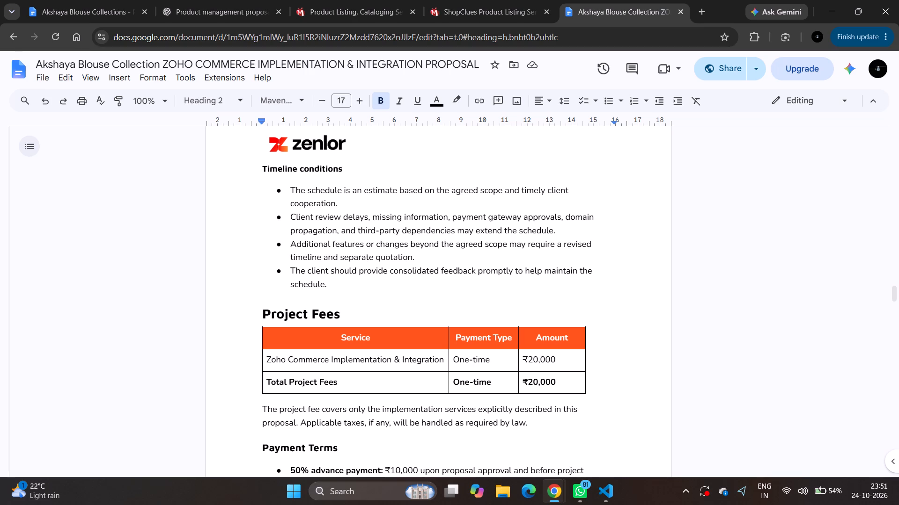
scroll(325, 178, down, 1)
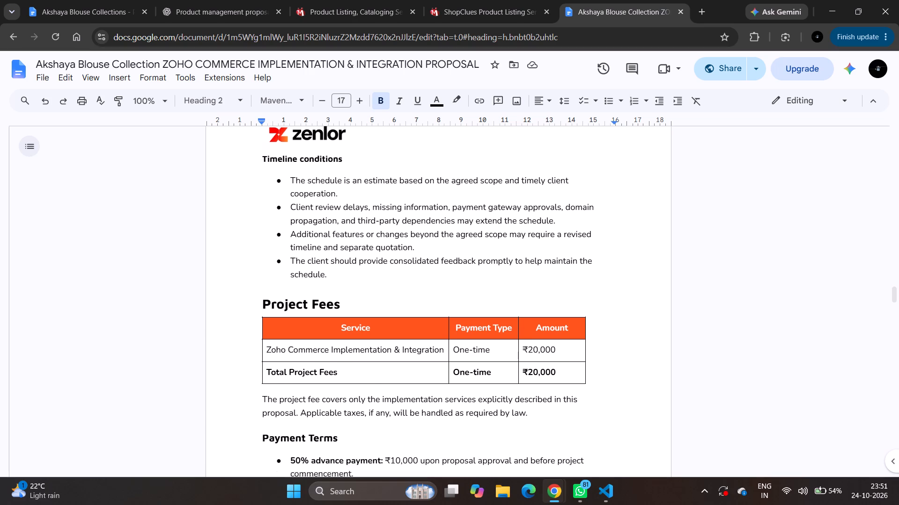
scroll(325, 178, down, 1)
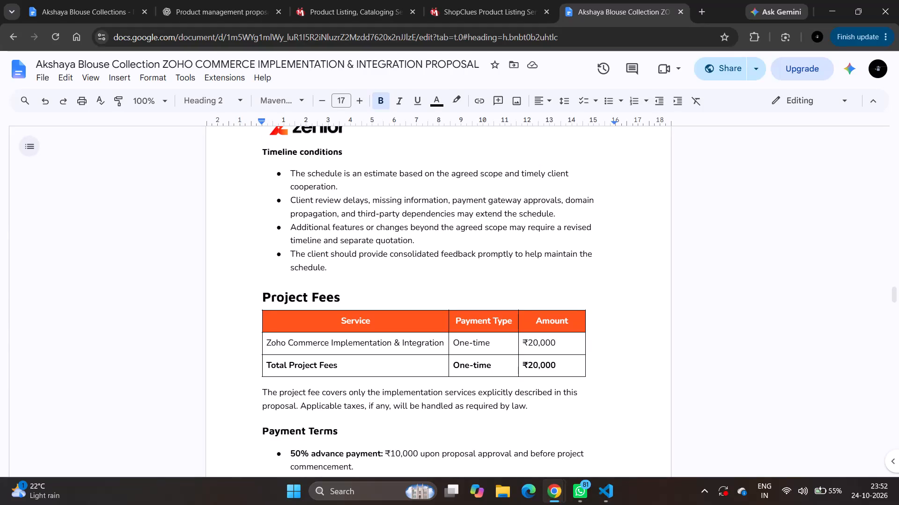
Read the Project Fees, Payment Terms and Project Commencement & Working Days sections of the Zoho Commerce proposal.
scroll(307, 217, down, 1)
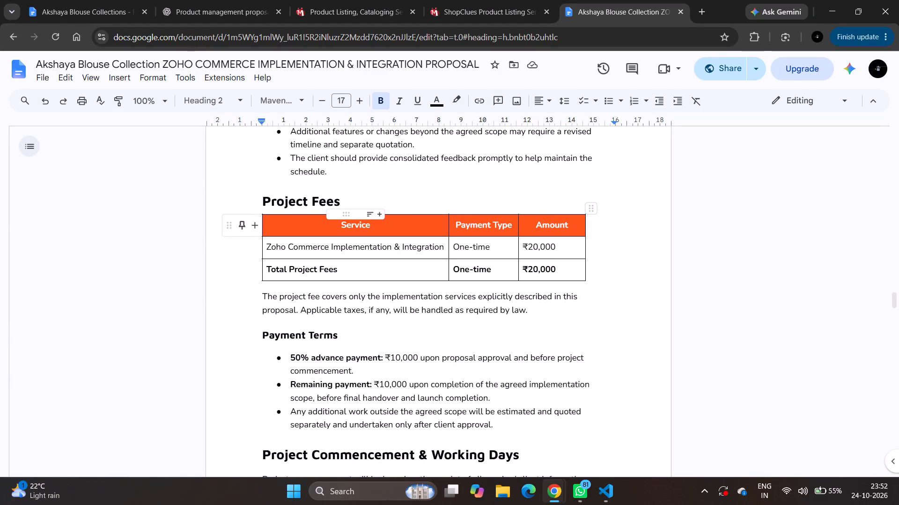
scroll(335, 273, down, 3)
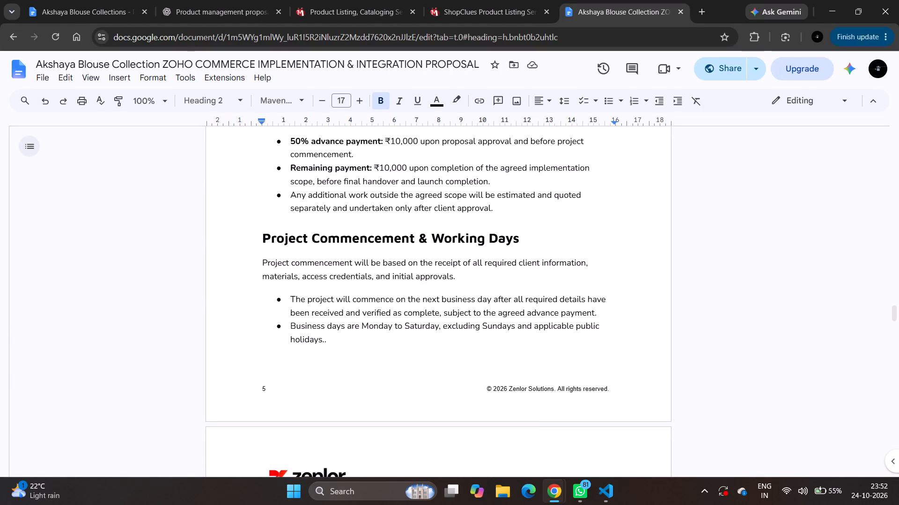
scroll(336, 282, down, 1)
scroll(336, 282, up, 3)
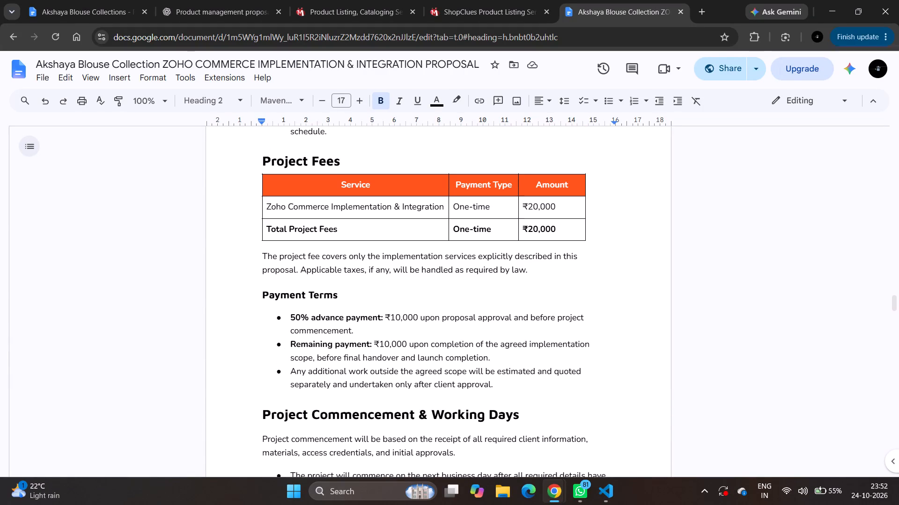
scroll(336, 282, down, 1)
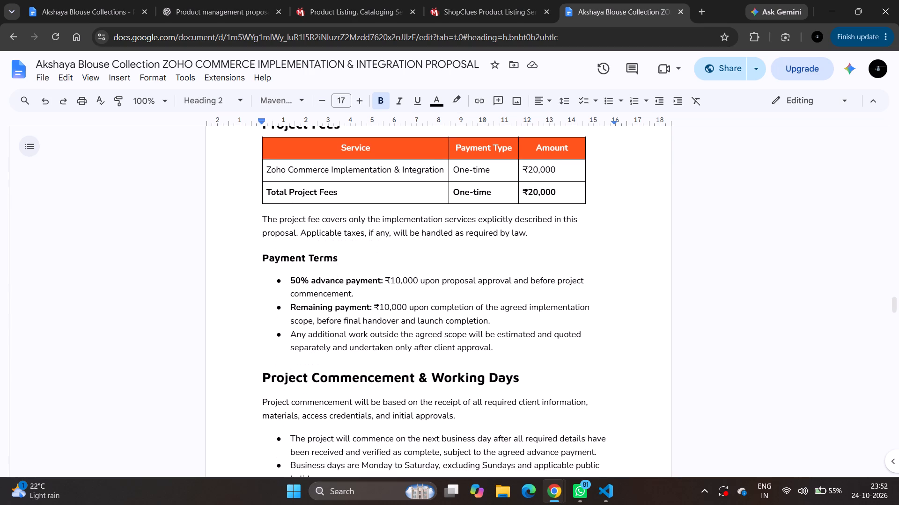
scroll(336, 282, down, 2)
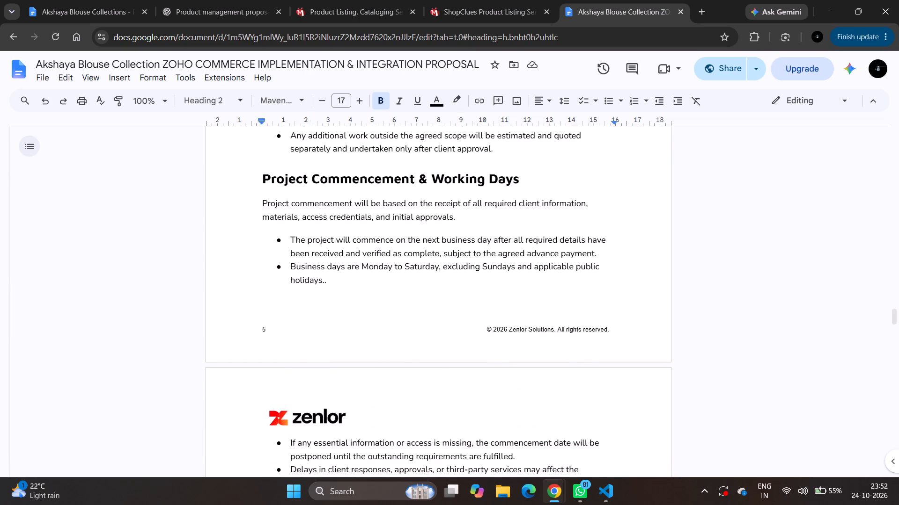
Read the Product Photography & Videography and Excluded Works & Services sections through to Client Responsibilities, then revisit the start of the exclusions.
scroll(380, 198, down, 3)
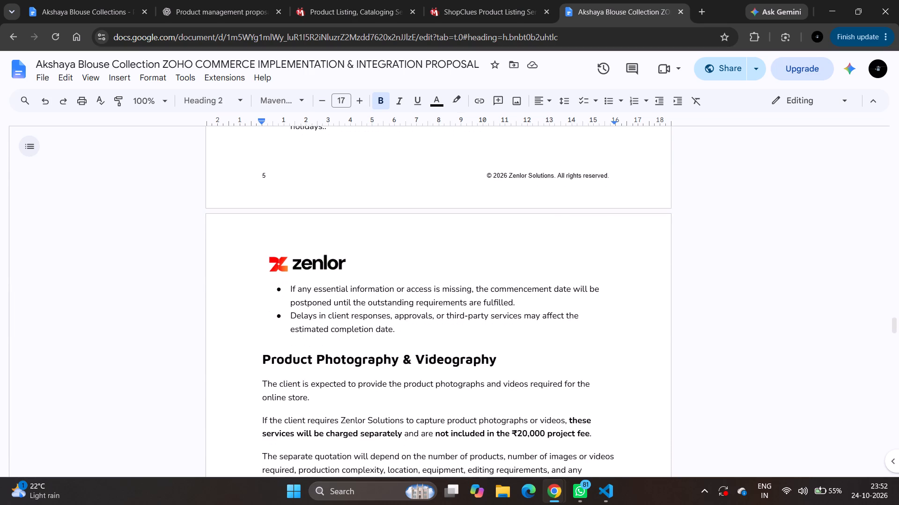
scroll(380, 198, down, 1)
scroll(353, 310, down, 1)
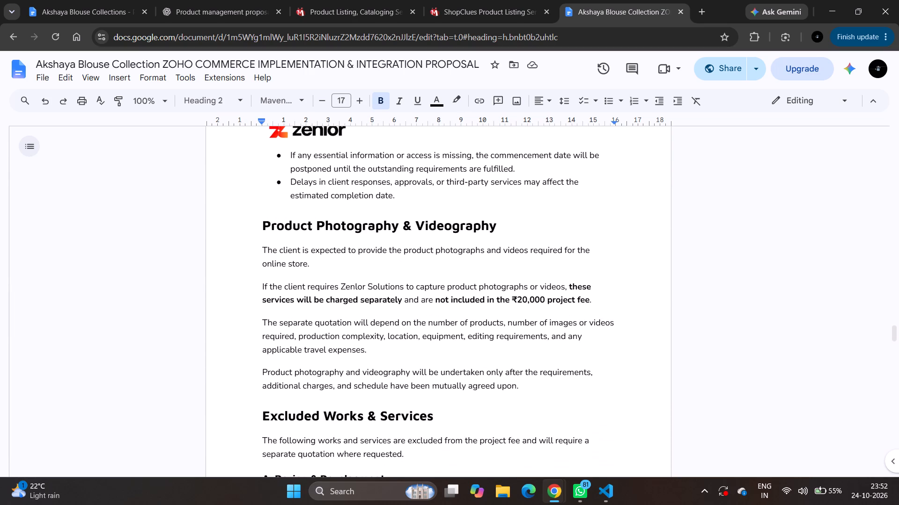
scroll(352, 315, down, 3)
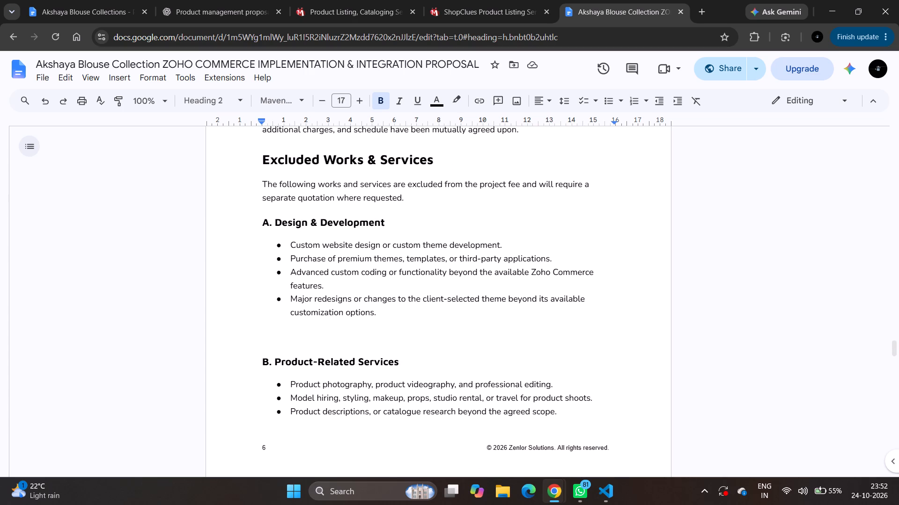
scroll(352, 315, down, 2)
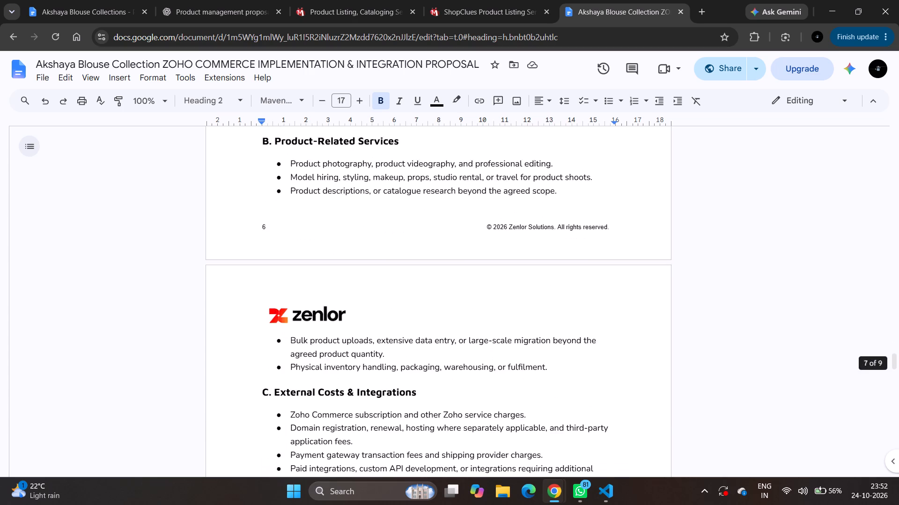
scroll(352, 315, down, 4)
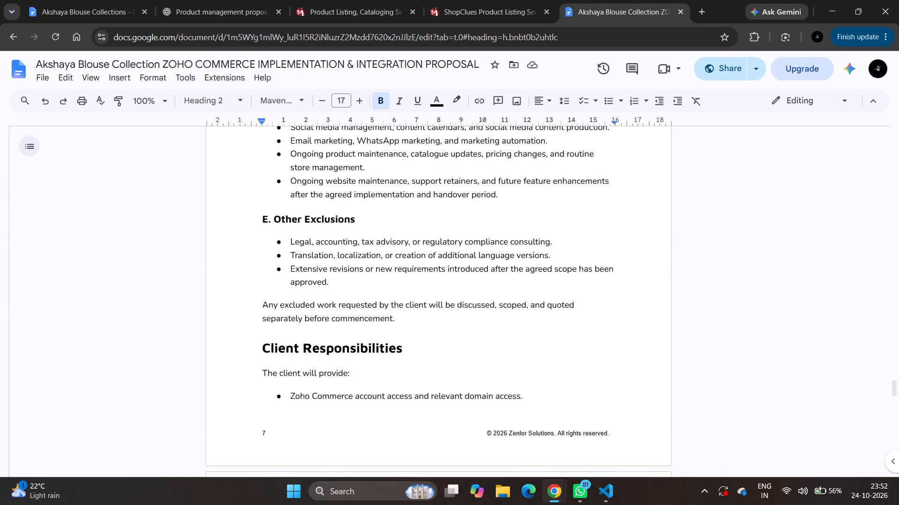
scroll(352, 315, up, 6)
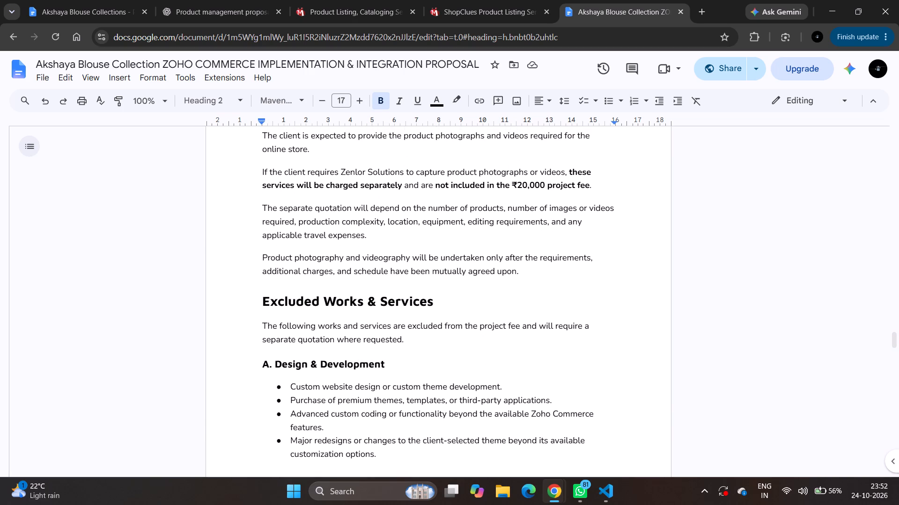
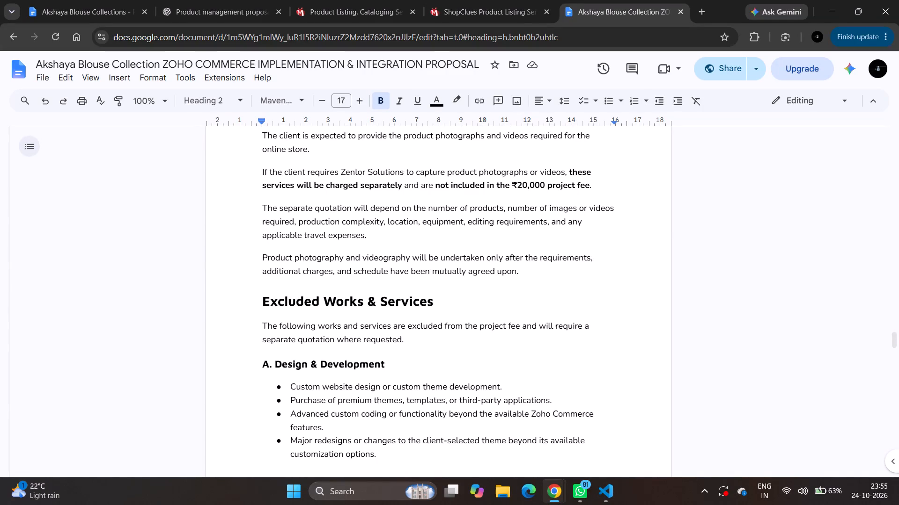
Select the full "Excluded Works & Services" heading above the Design & Development exclusions in the Zoho Commerce proposal.
drag(262, 302, 432, 291)
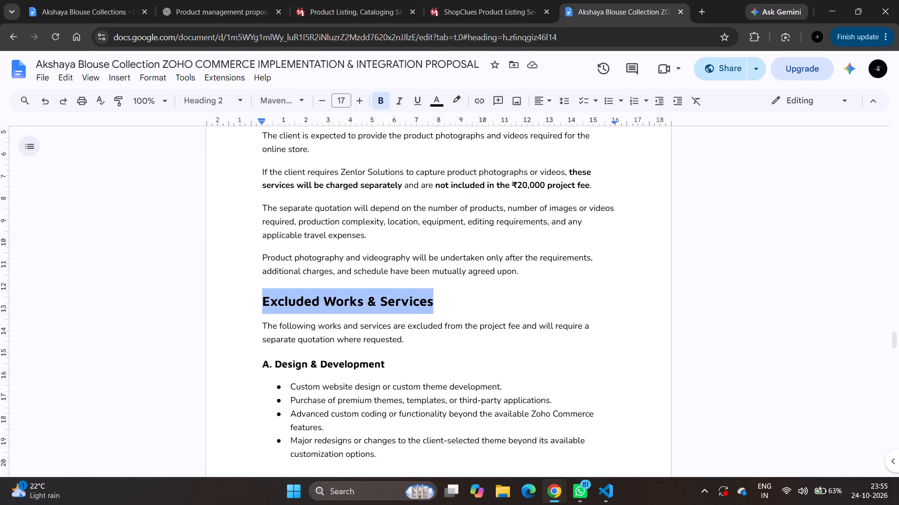
drag(435, 299, 433, 297)
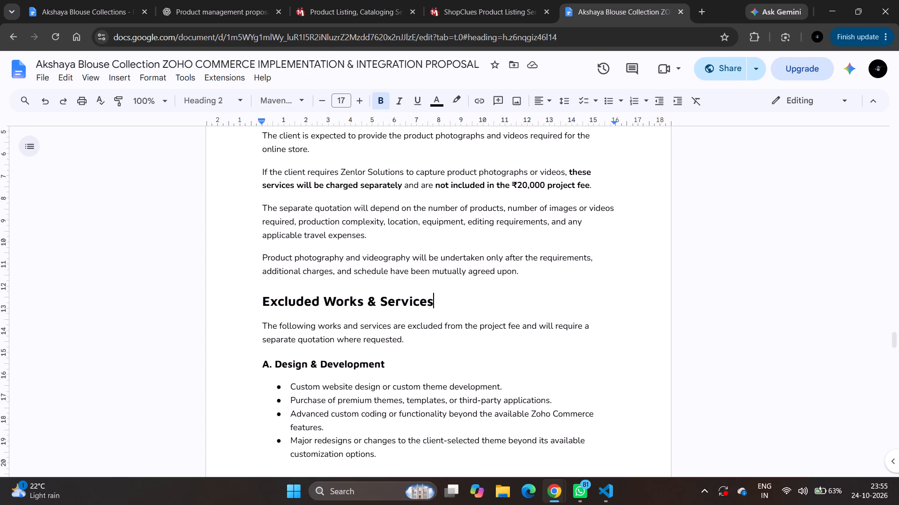
drag(433, 297, 264, 299)
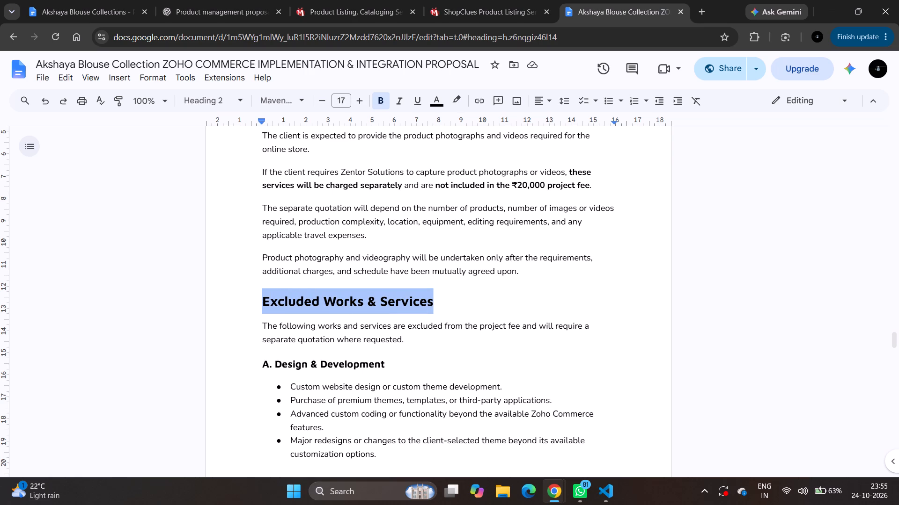
click(349, 302)
drag(343, 303, 430, 298)
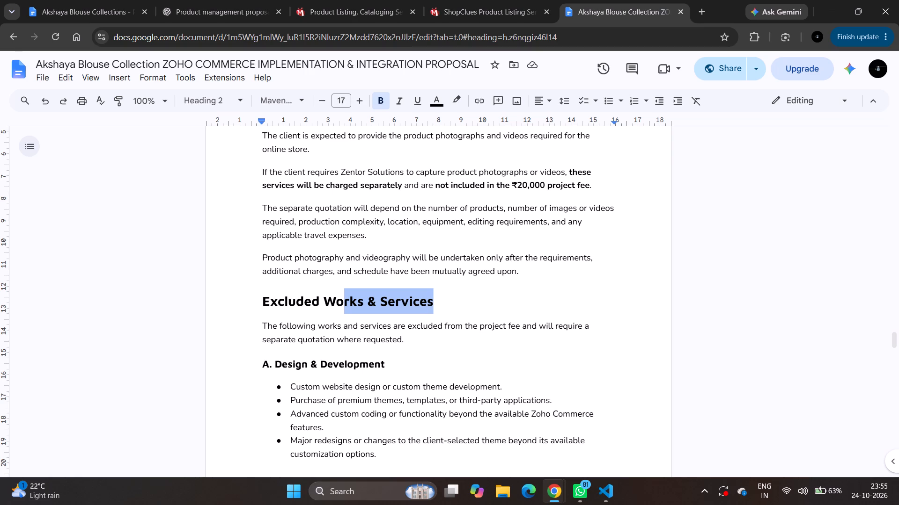
click(432, 298)
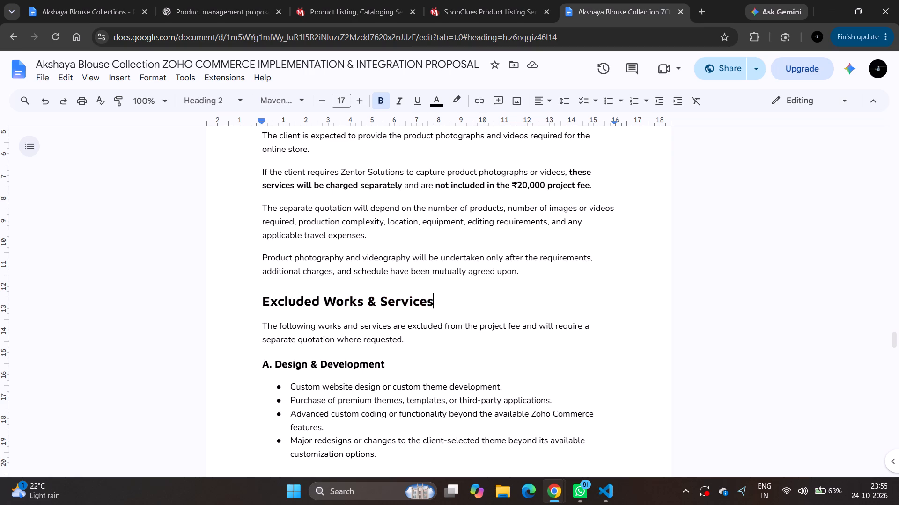
drag(265, 300, 441, 293)
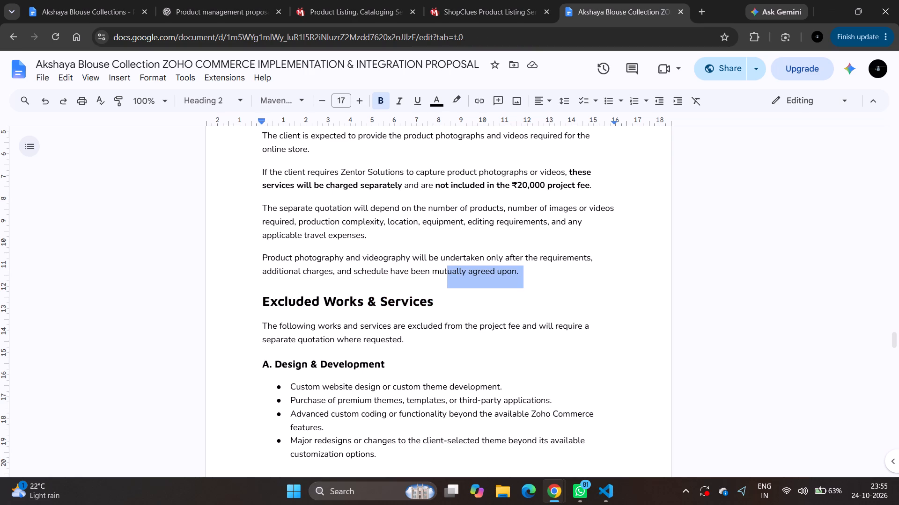
drag(441, 293, 434, 296)
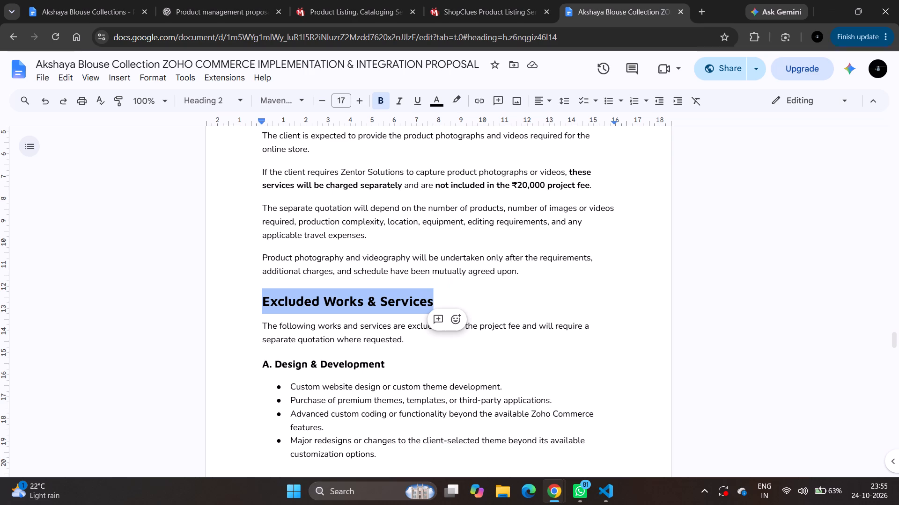
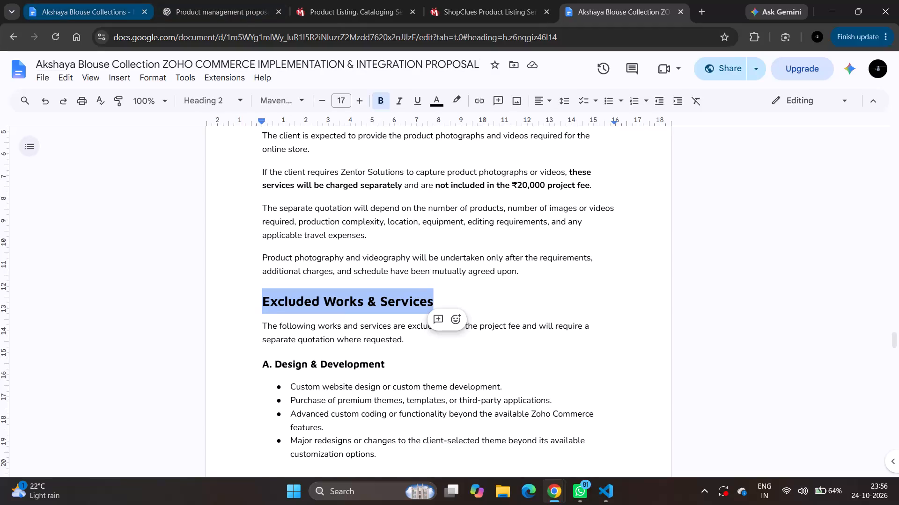
Return to the product management and maintenance proposal and review its payment terms, sign-off, client responsibilities and pricing option sections.
click(89, 0)
scroll(427, 257, down, 3)
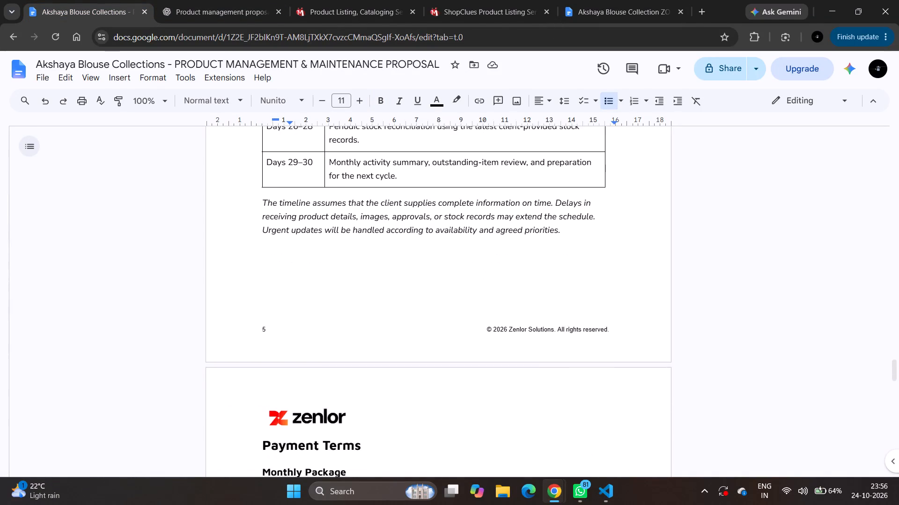
scroll(427, 257, down, 3)
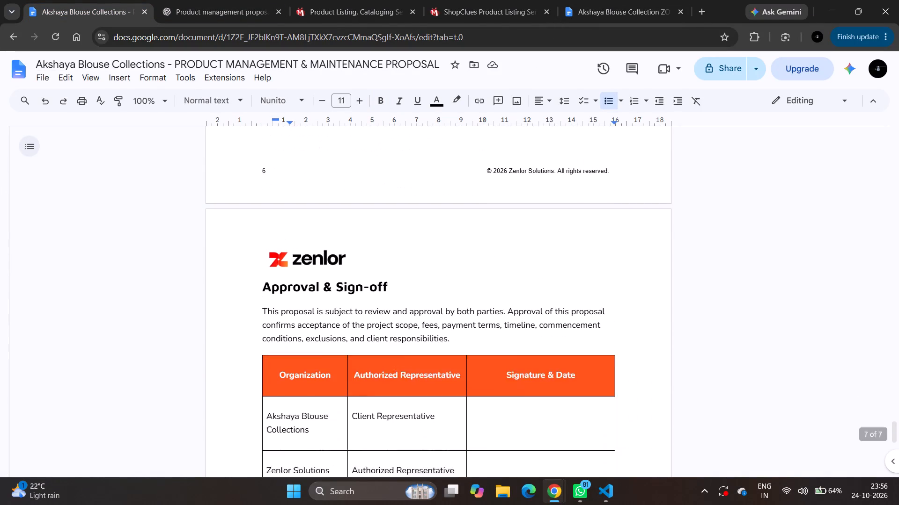
scroll(427, 257, down, 1)
scroll(427, 257, up, 13)
scroll(427, 257, down, 1)
scroll(427, 257, up, 1)
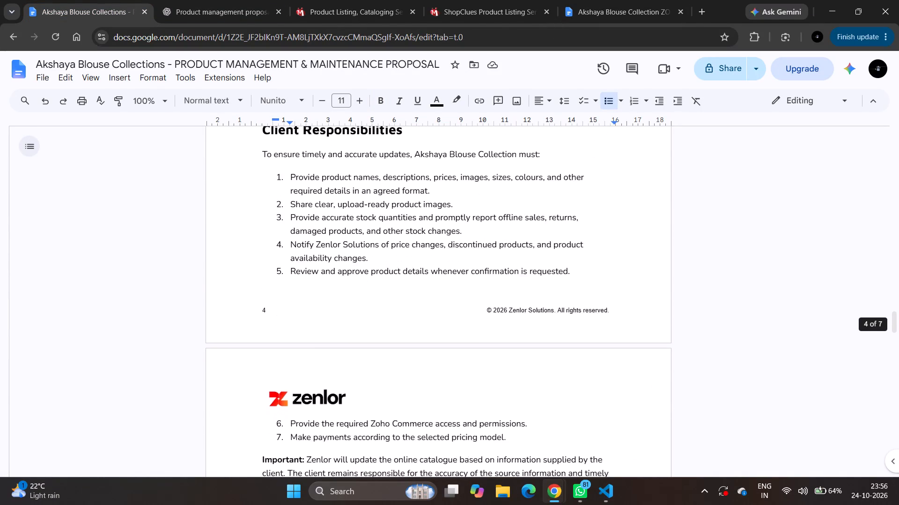
scroll(427, 257, up, 4)
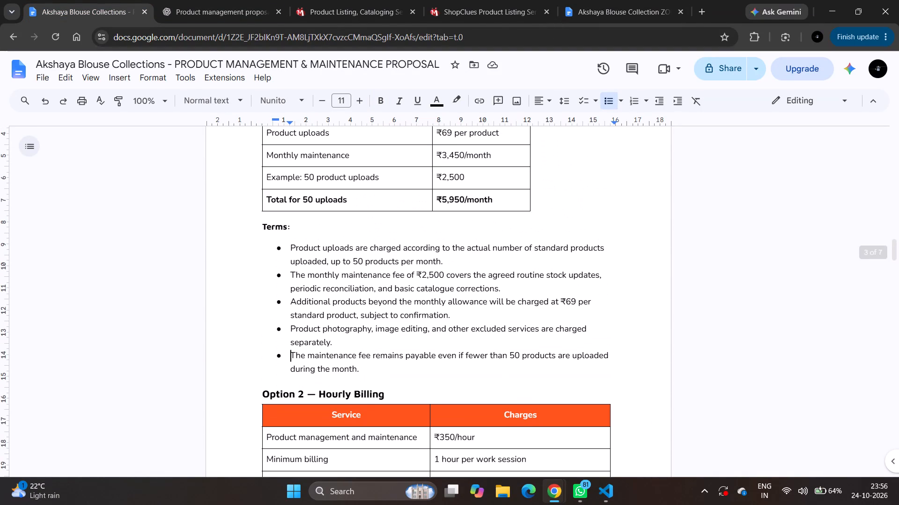
scroll(359, 387, down, 2)
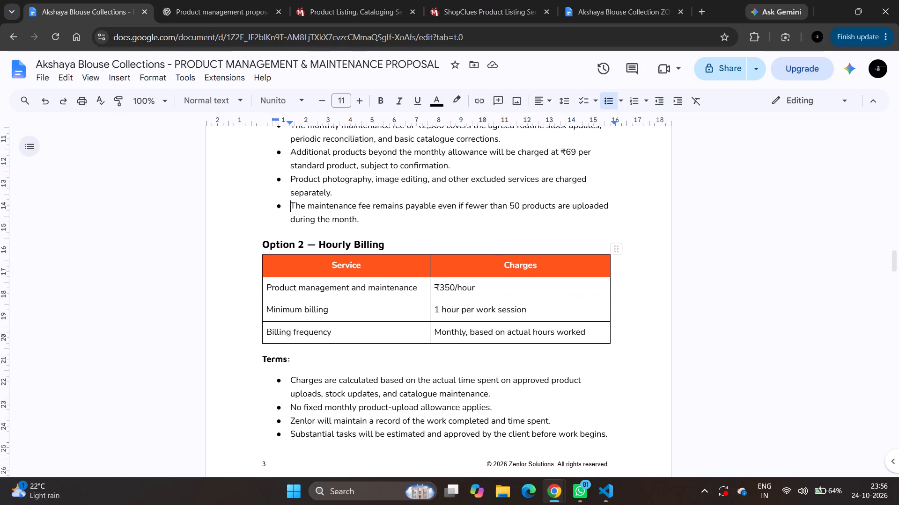
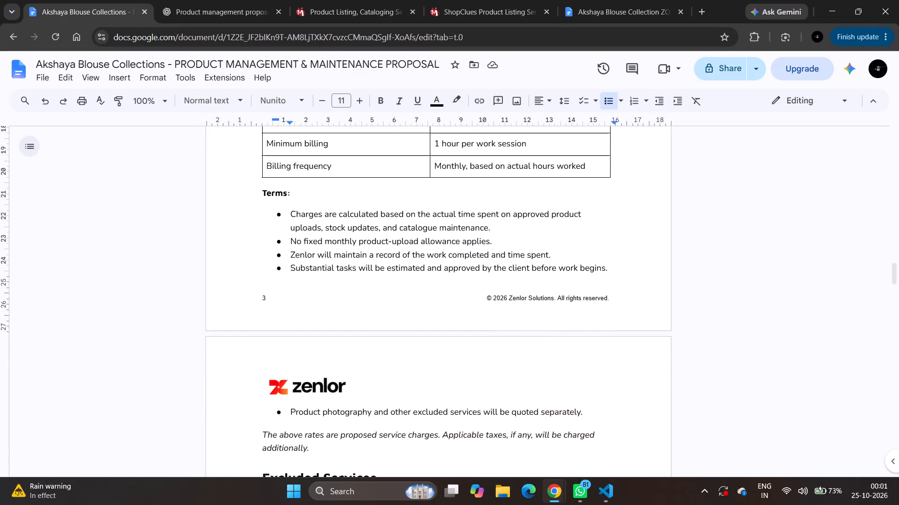
Skim the maintenance proposal's payment terms and monthly service timeline, and return to its cover page.
scroll(404, 292, down, 5)
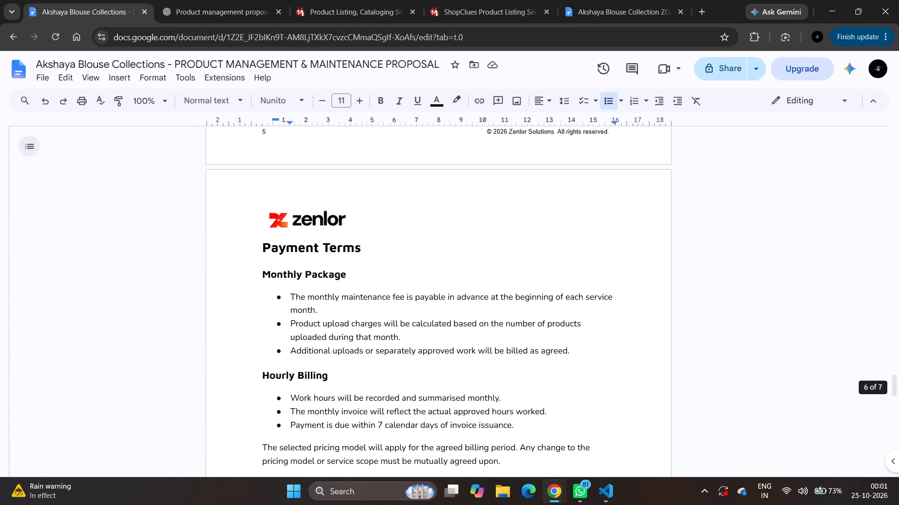
scroll(404, 292, down, 2)
scroll(404, 292, up, 7)
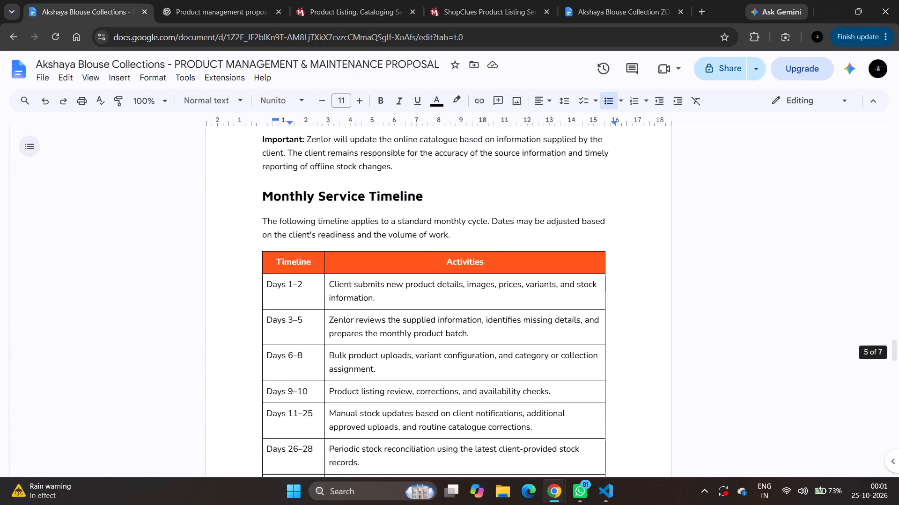
scroll(404, 292, up, 4)
scroll(404, 292, down, 3)
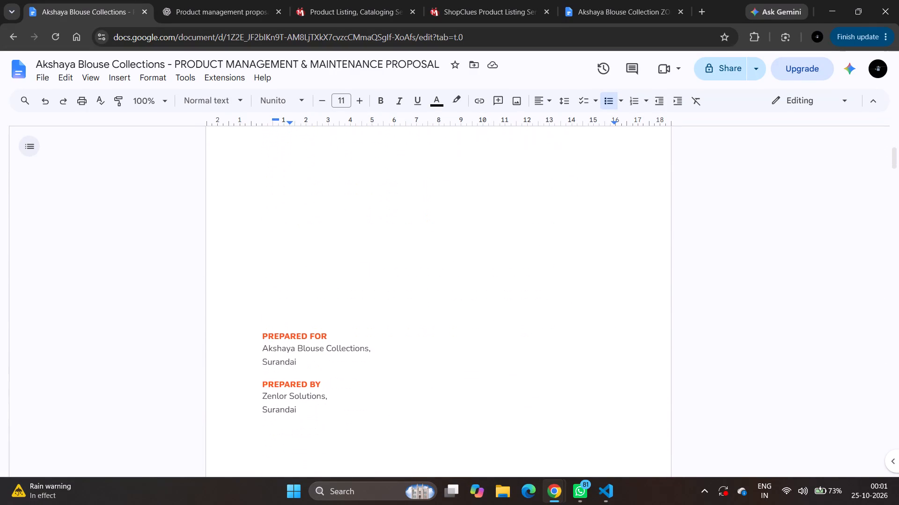
Review the proposal's service overview, scope of services, and the monthly package and hourly billing options with their terms.
scroll(404, 292, down, 4)
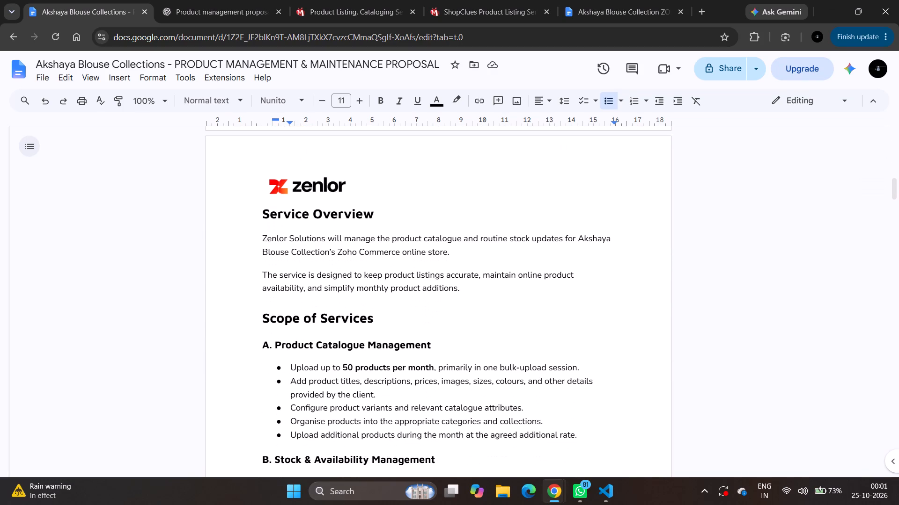
scroll(404, 292, down, 2)
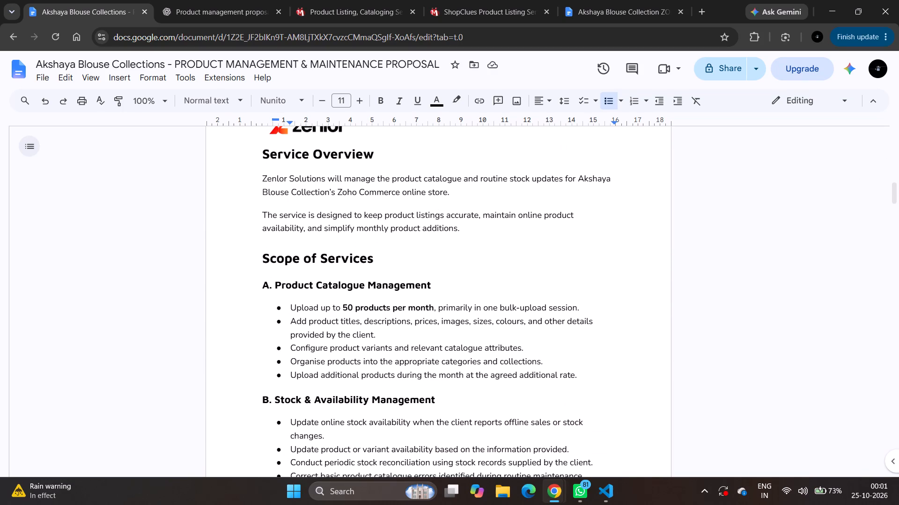
scroll(404, 292, down, 1)
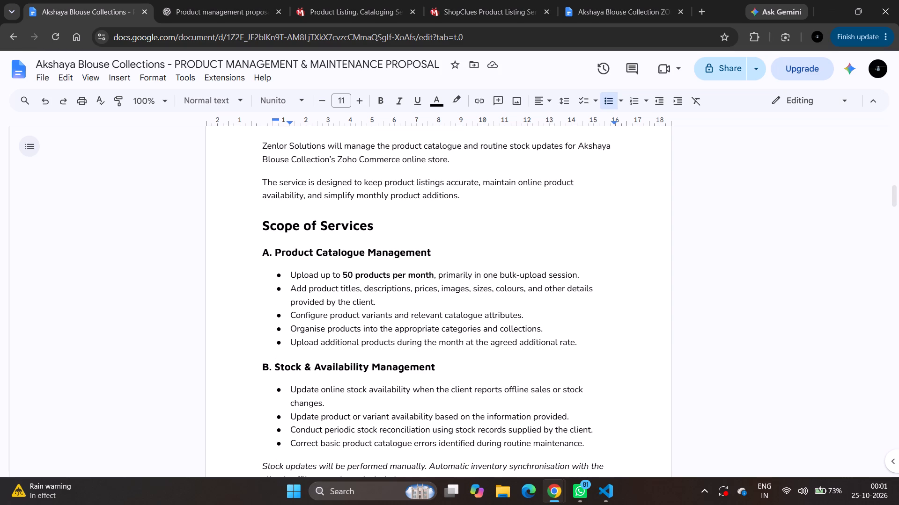
scroll(404, 292, up, 1)
scroll(404, 292, down, 2)
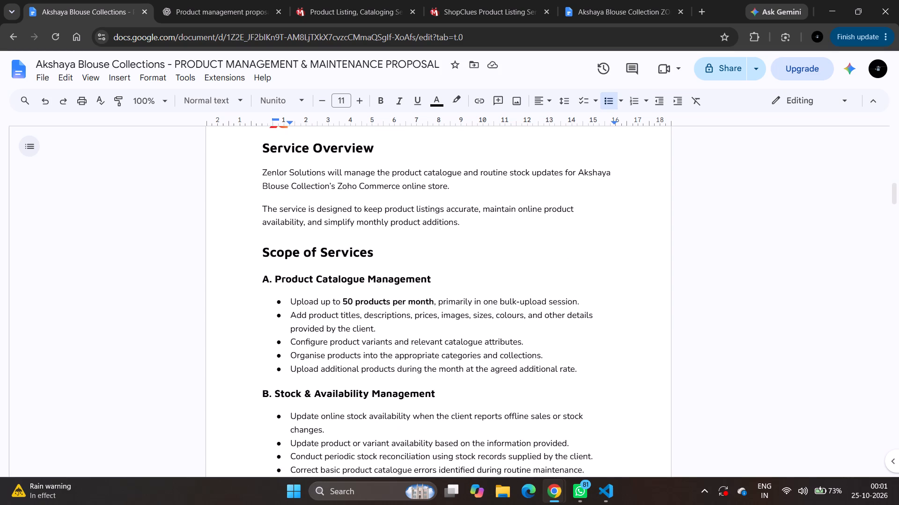
scroll(404, 292, down, 1)
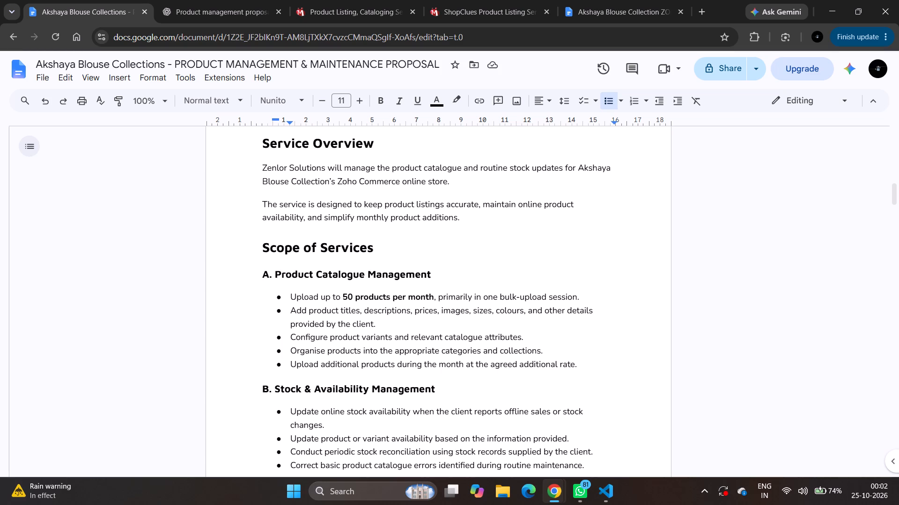
scroll(305, 314, down, 1)
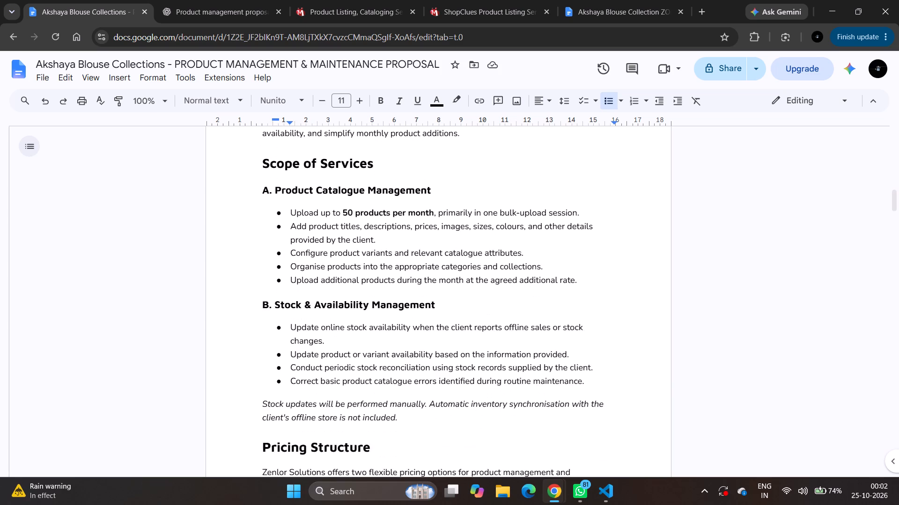
scroll(305, 314, down, 2)
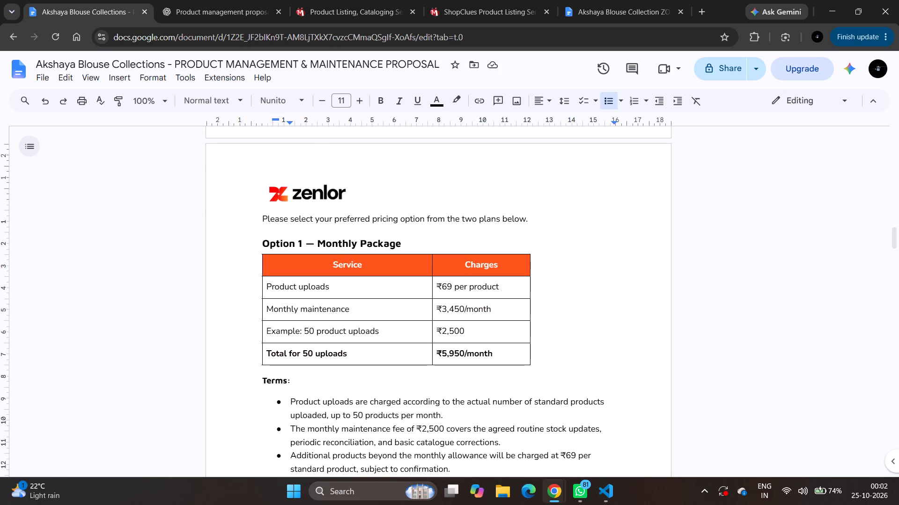
scroll(349, 255, down, 3)
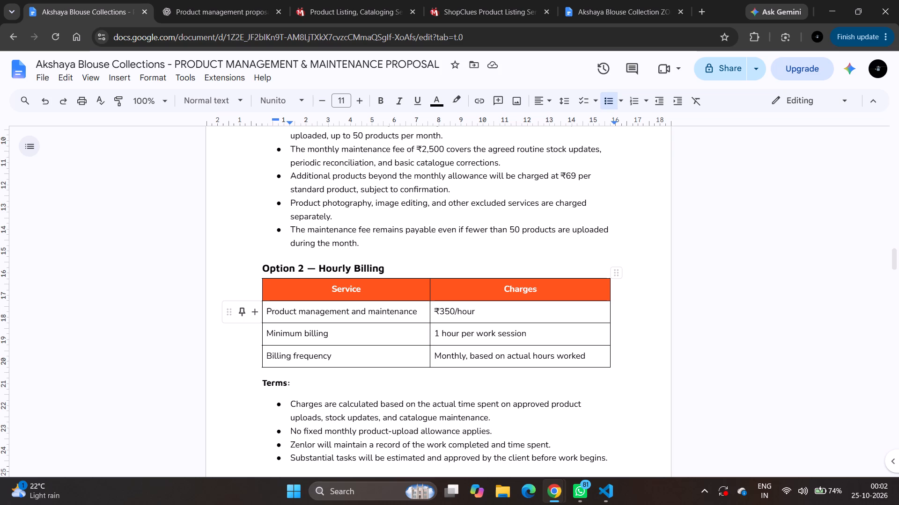
scroll(364, 304, up, 2)
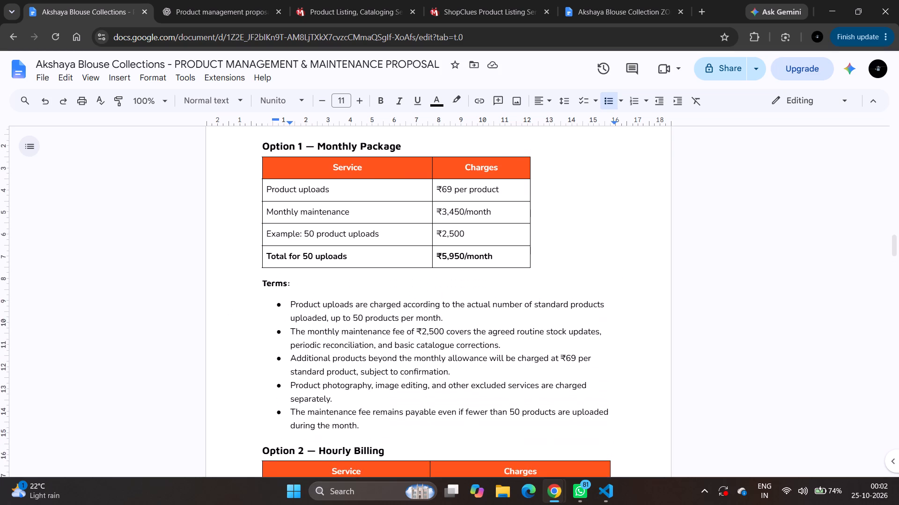
Recheck the service overview and scope of services, and skim the remaining sections through to the proposal's closing page.
scroll(364, 304, up, 8)
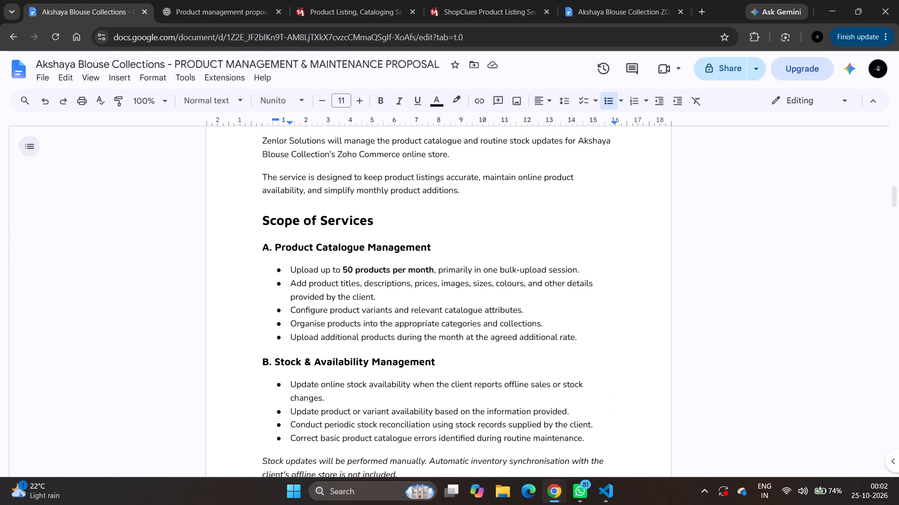
scroll(364, 304, up, 1)
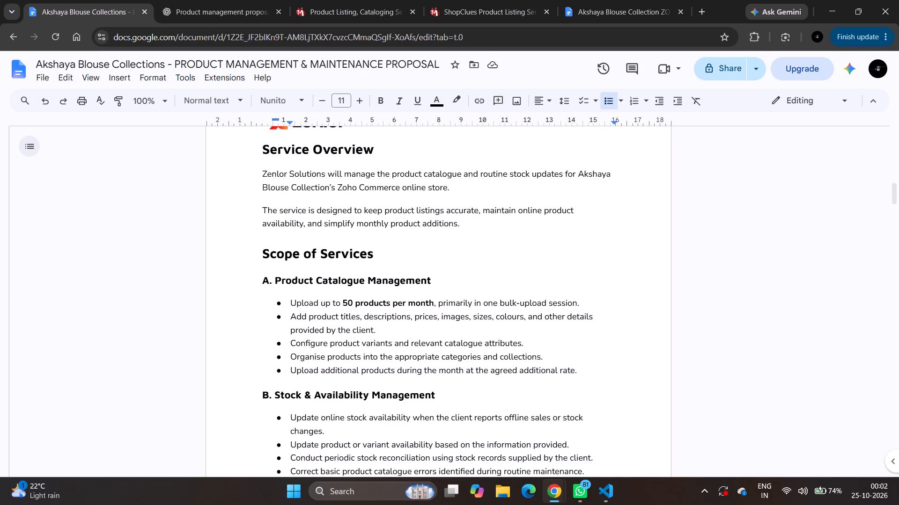
scroll(355, 327, up, 2)
scroll(355, 327, down, 1)
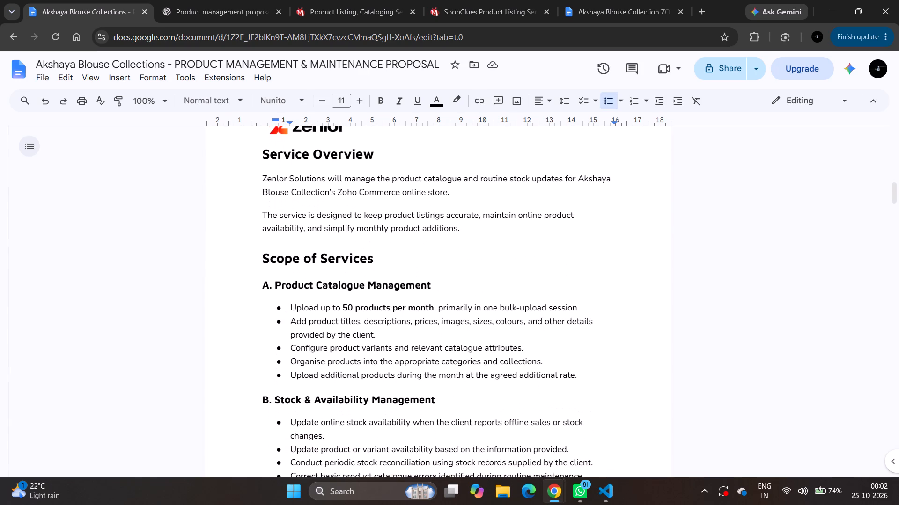
scroll(355, 327, down, 1)
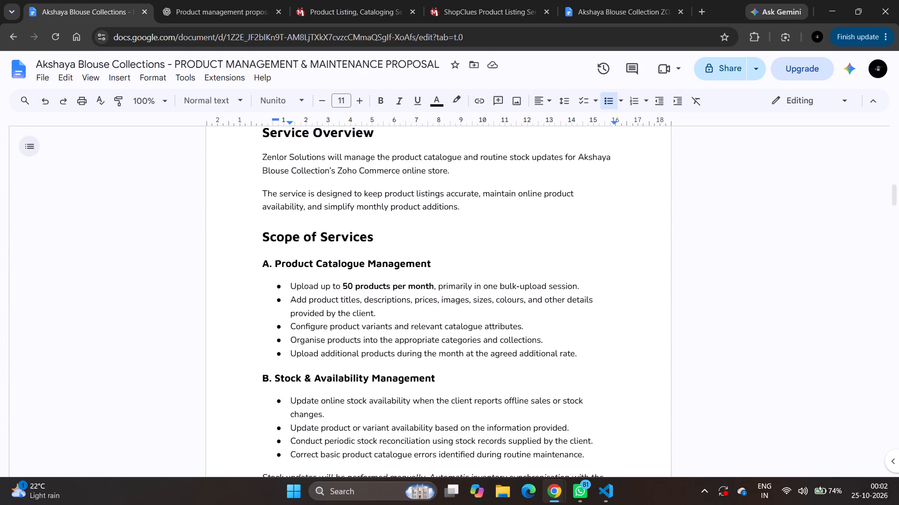
scroll(355, 327, down, 4)
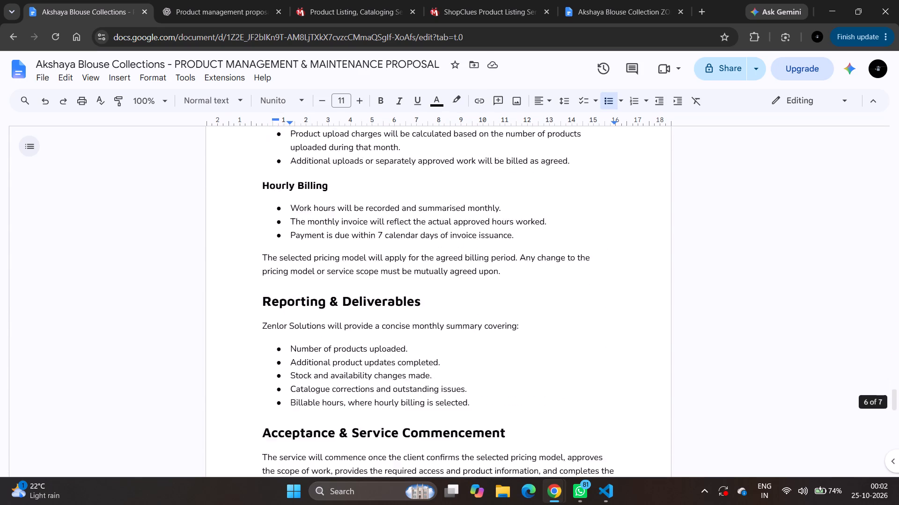
scroll(355, 327, down, 1)
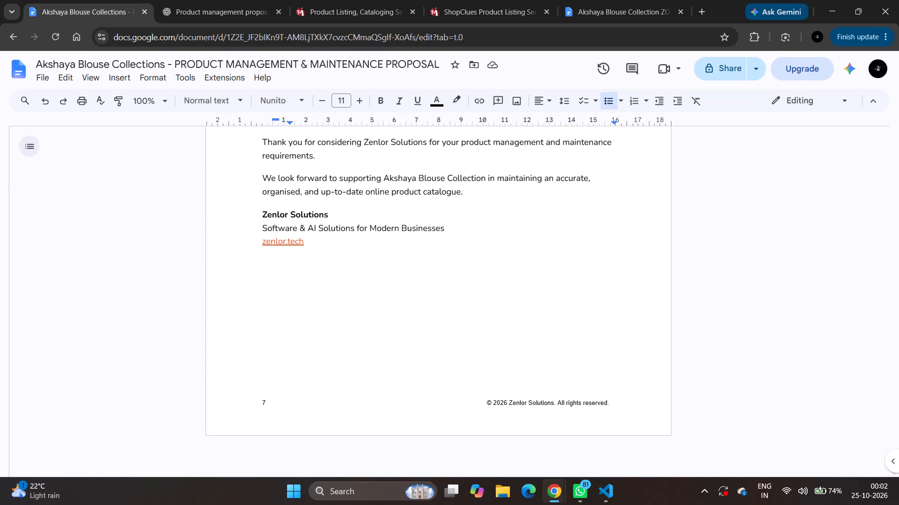
Close the browser window containing the Akshaya Blouse Collections proposal and its reference tabs.
triple_click(898, 0)
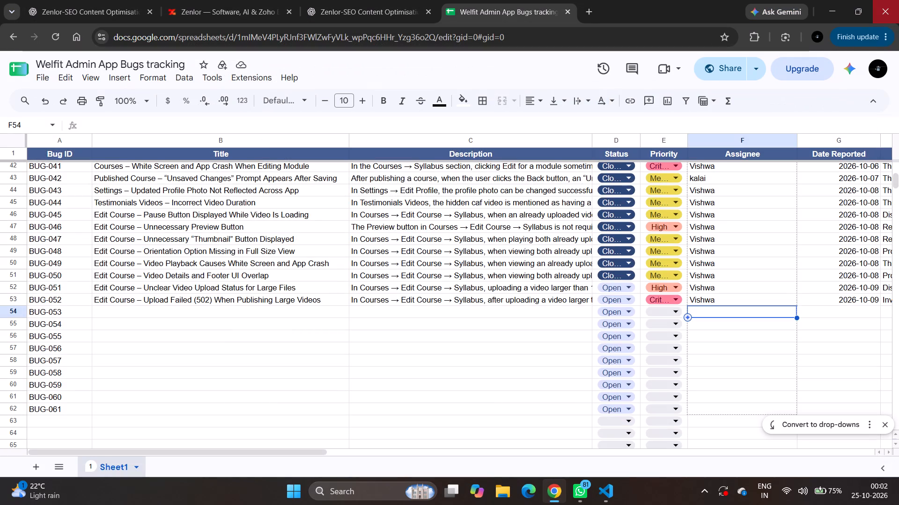
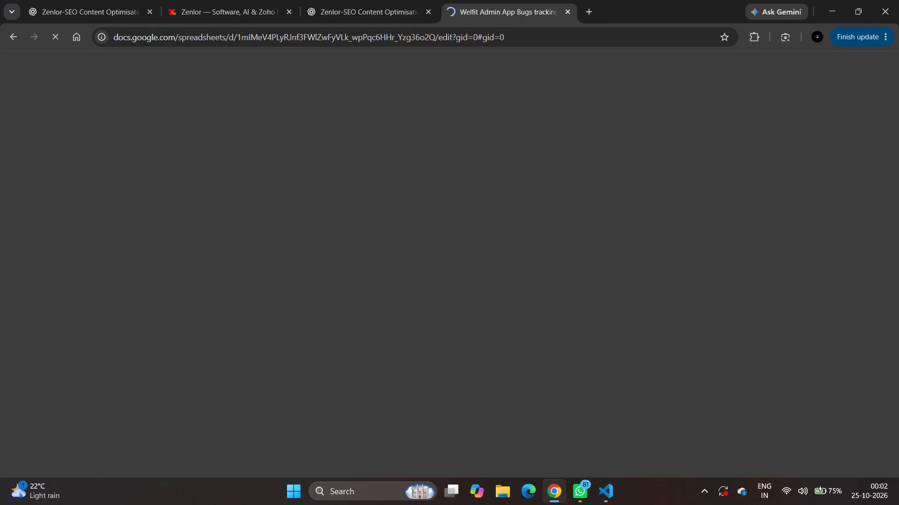
Reopen the closed browser window containing the Akshaya Blouse Collections maintenance proposal, and close the window showing the Welfit bug-tracking sheet.
key(ctrl+shift+t)
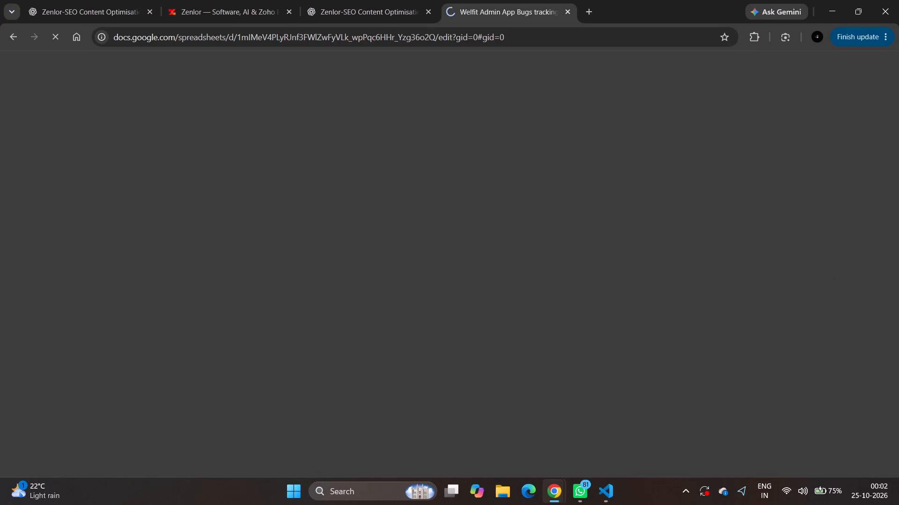
key(ctrl+shift+t)
key(alt+Tab)
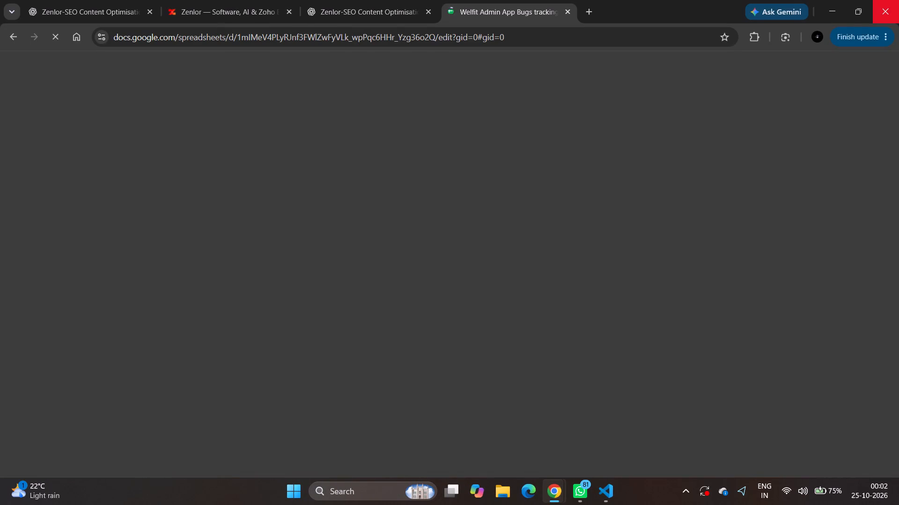
click(898, 0)
key(alt+Tab)
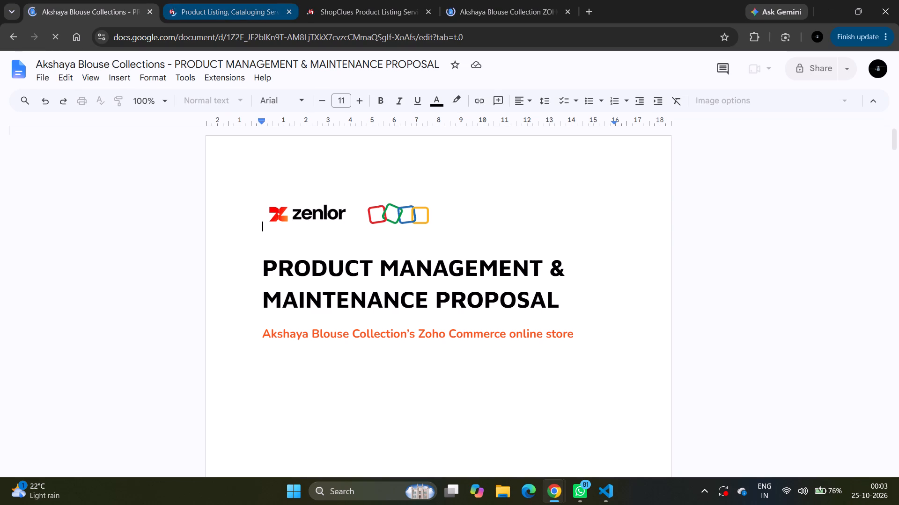
Look over the maintenance proposal's cover page, including the title and the prepared-for and prepared-by details.
scroll(418, 268, down, 3)
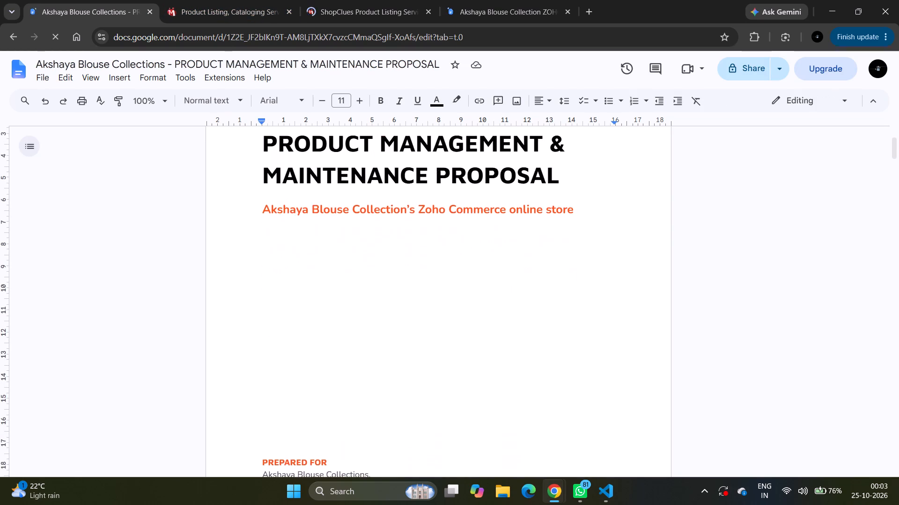
scroll(418, 268, down, 2)
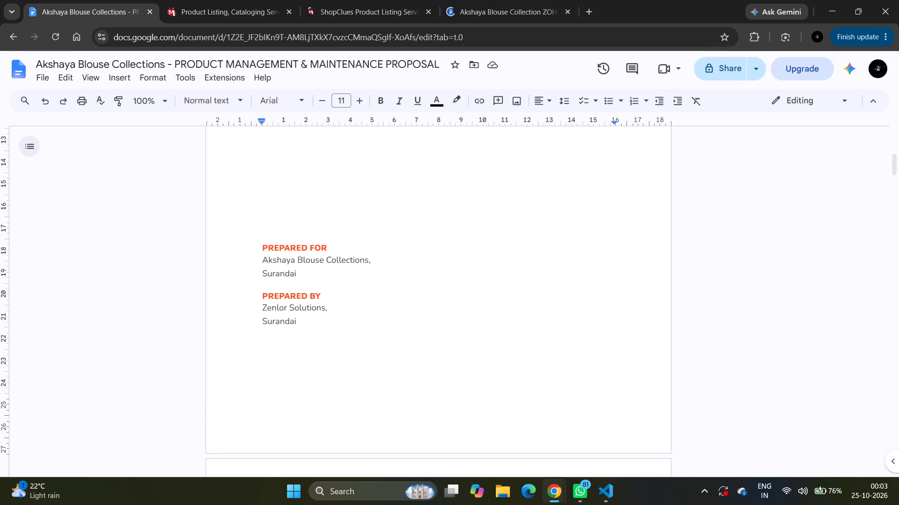
key(Down)
key(Down)
key(Down)
scroll(383, 294, up, 1)
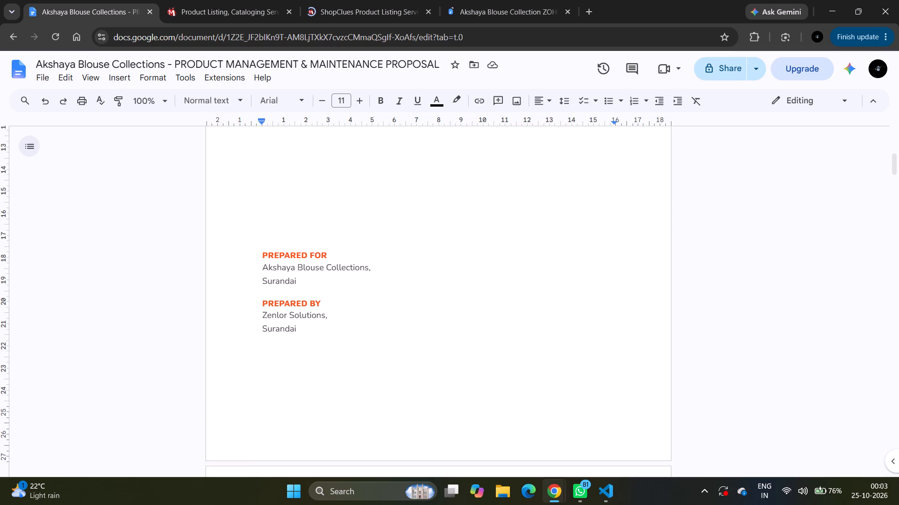
scroll(383, 294, up, 3)
scroll(383, 294, down, 2)
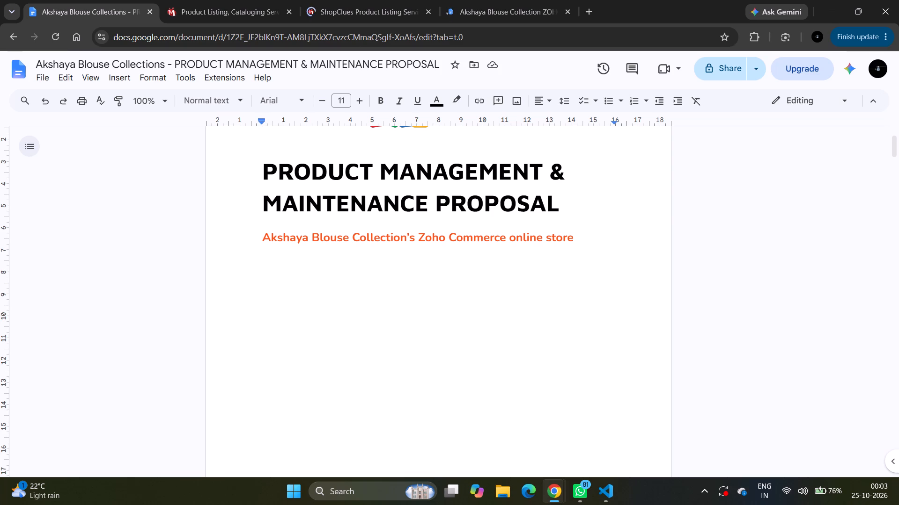
Check the Zoho Commerce implementation proposal's excluded services, scope, deliverables, timeline and detailed schedule for reference.
click(379, 0)
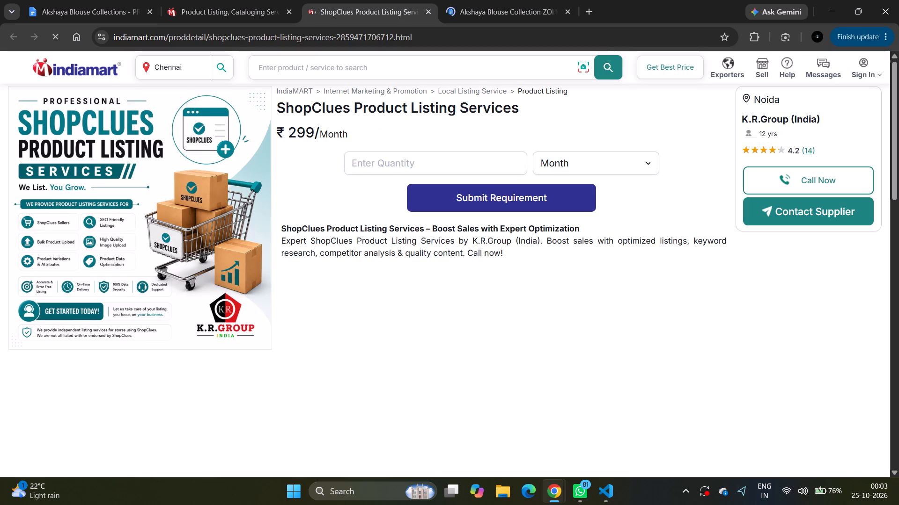
click(463, 0)
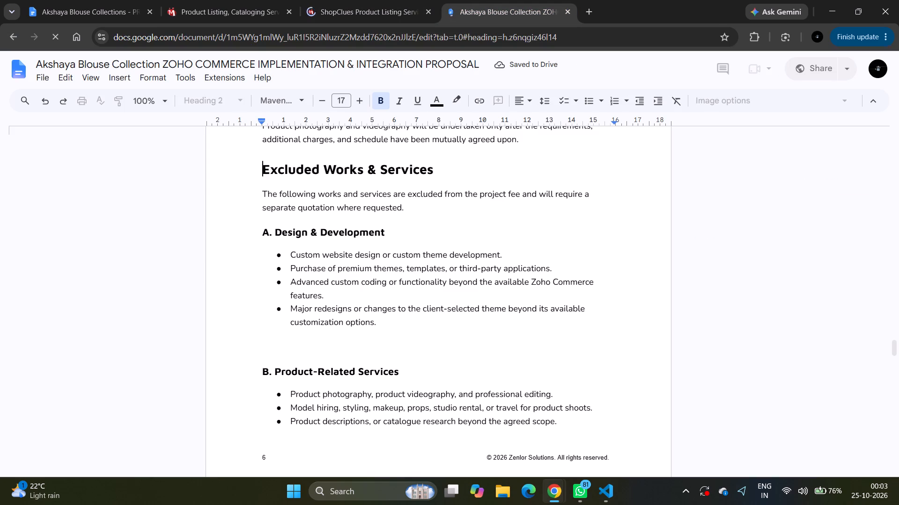
scroll(377, 346, down, 1)
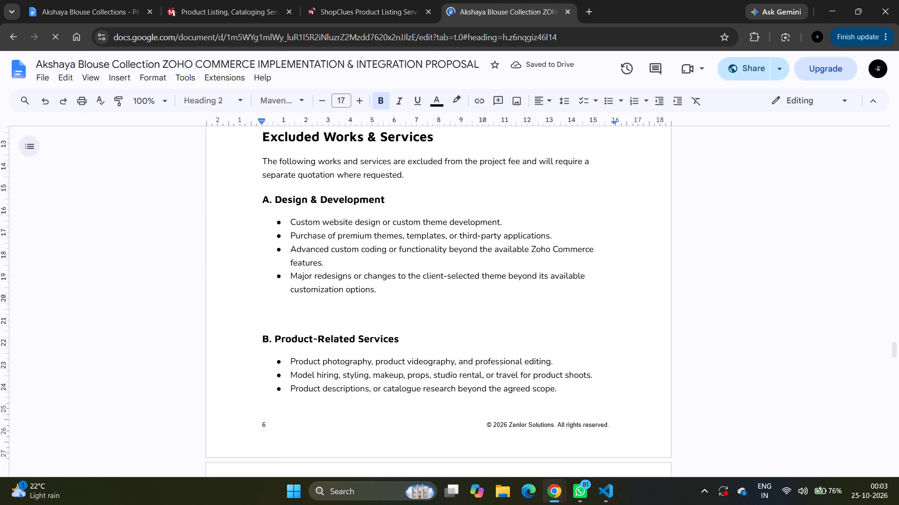
scroll(377, 346, down, 4)
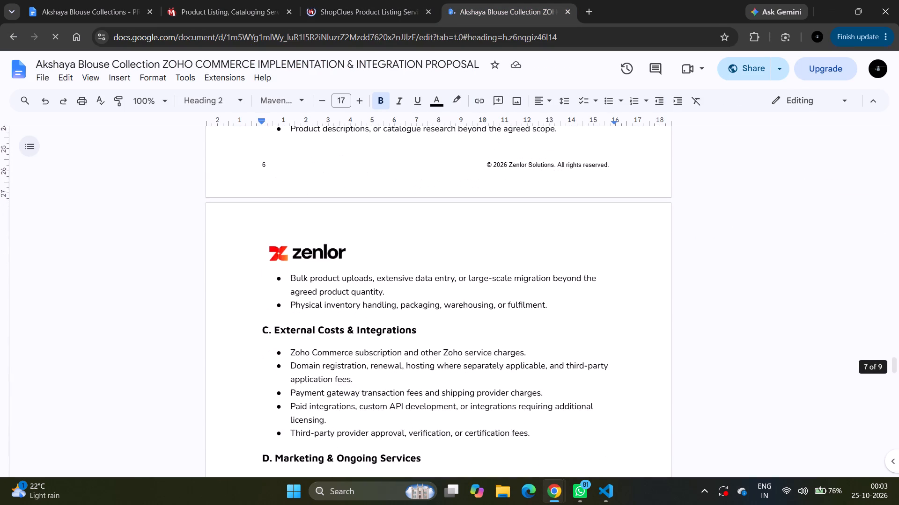
scroll(377, 346, down, 5)
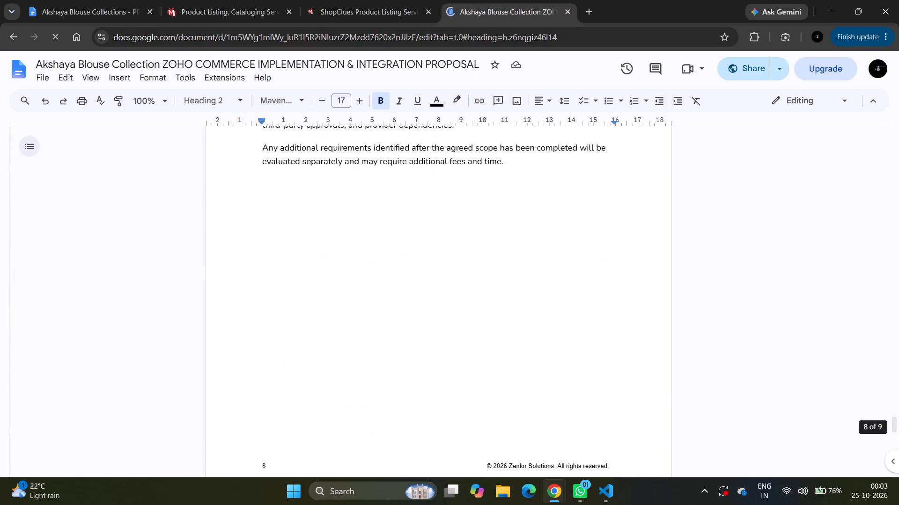
scroll(377, 346, up, 6)
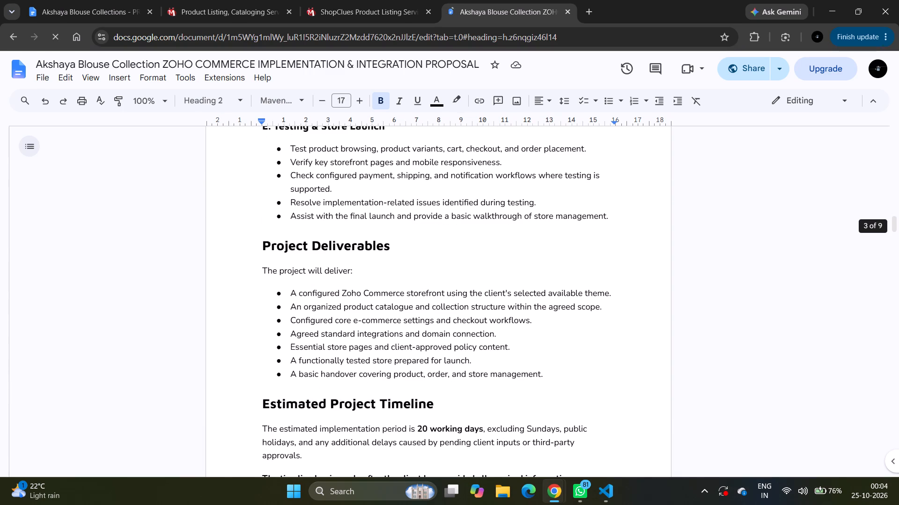
scroll(377, 346, up, 1)
scroll(377, 346, down, 2)
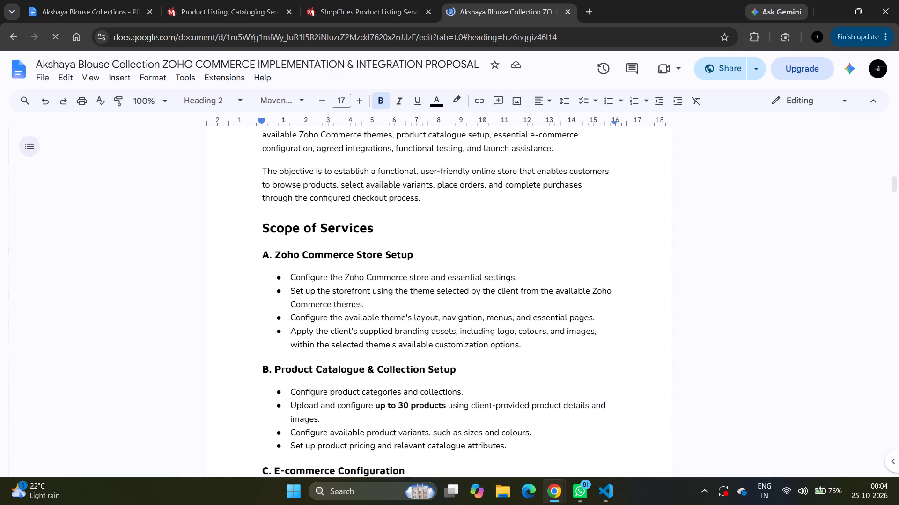
scroll(377, 346, down, 4)
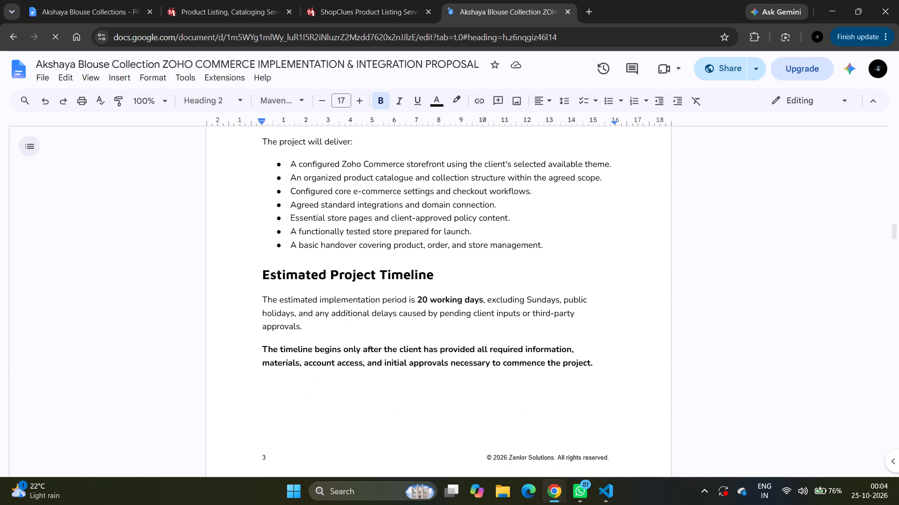
scroll(377, 346, down, 4)
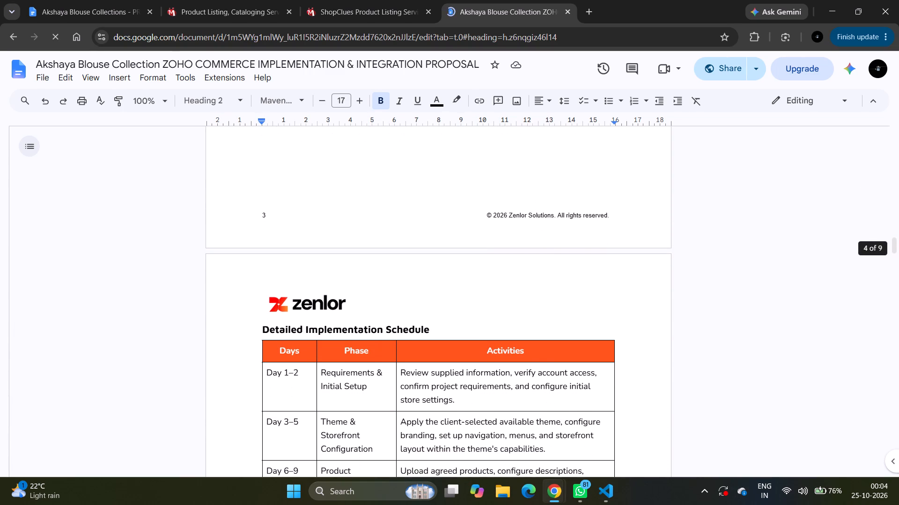
Return to the maintenance proposal and place the text cursor after the Product uploads amount in the Option 1 Monthly Package table.
click(39, 0)
scroll(359, 295, down, 1)
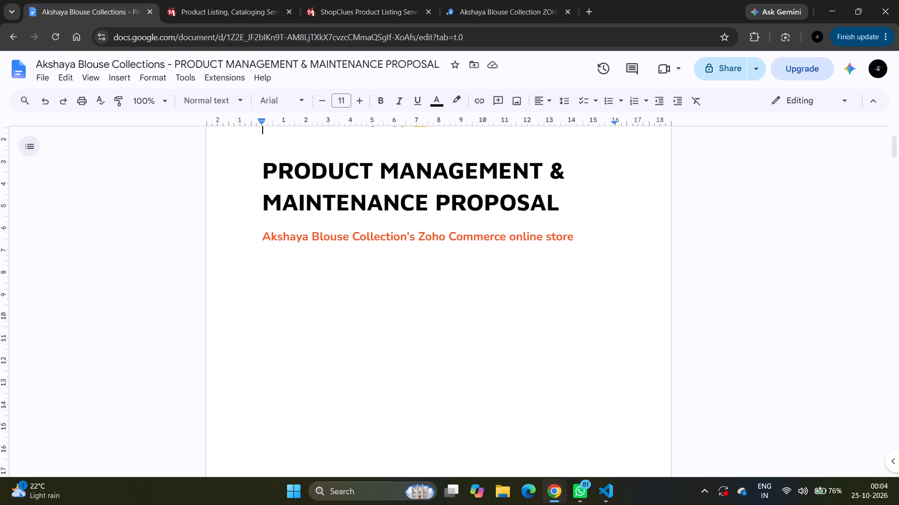
scroll(359, 295, down, 7)
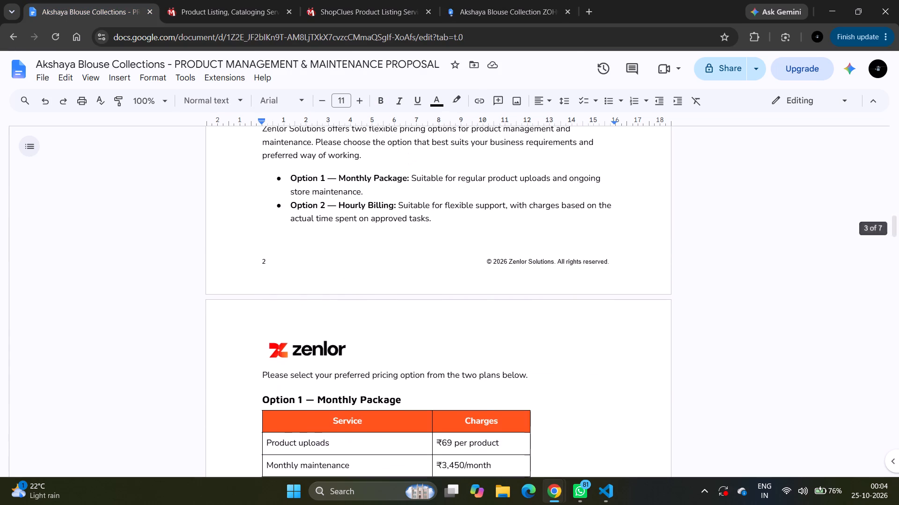
scroll(359, 295, down, 1)
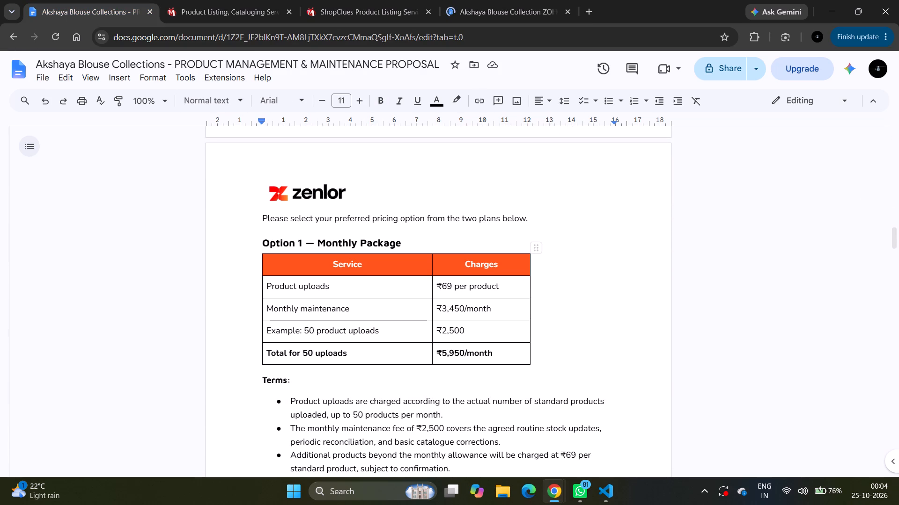
scroll(453, 286, down, 1)
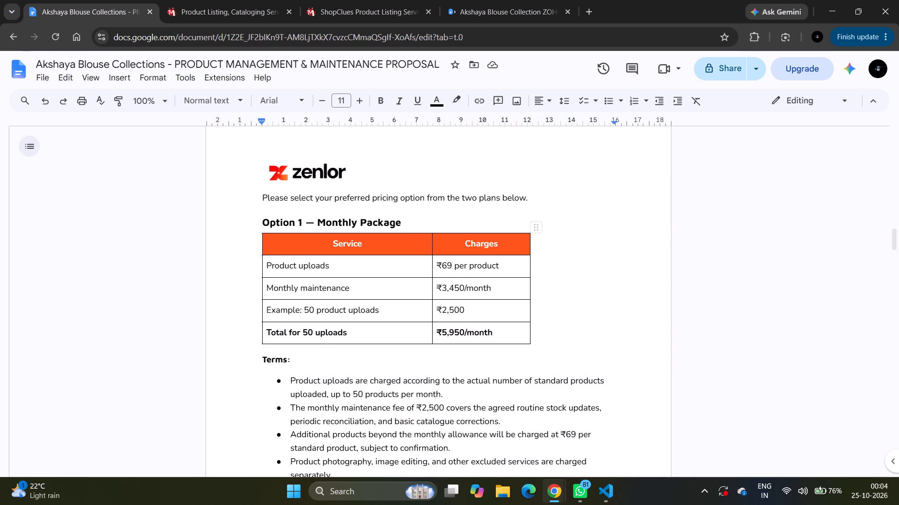
click(451, 269)
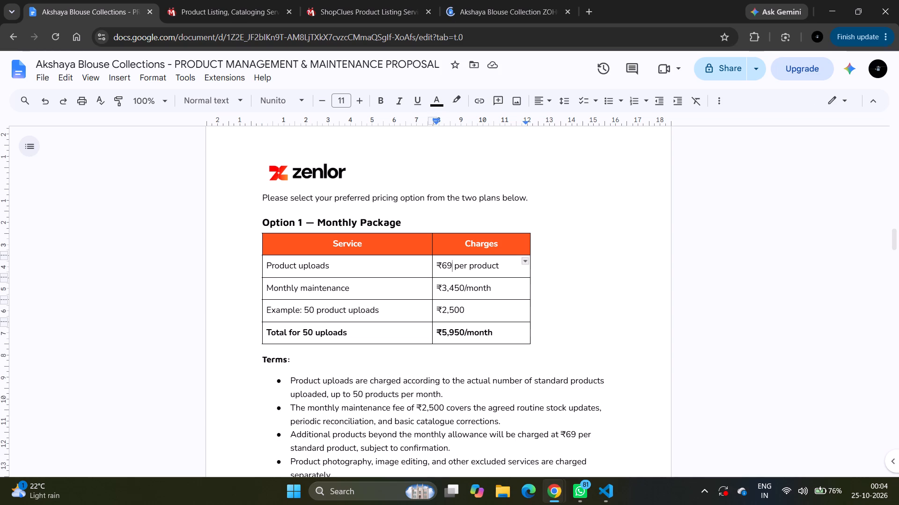
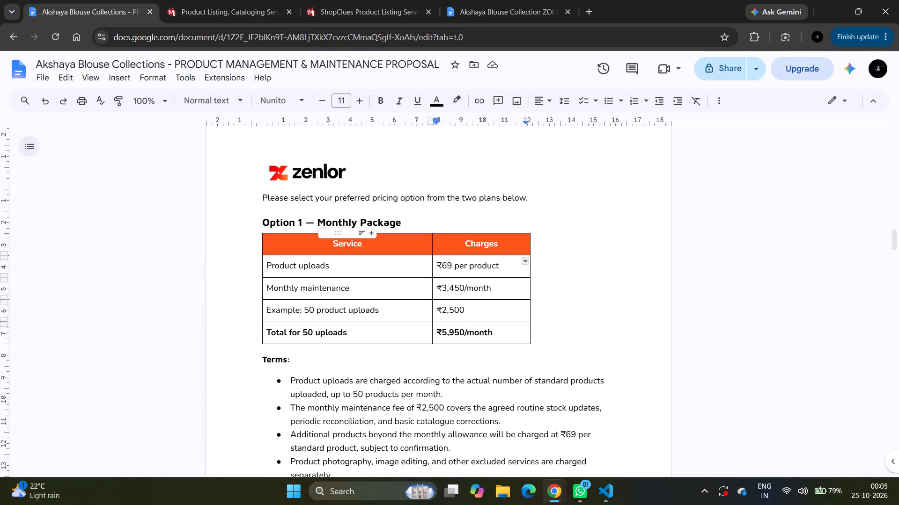
Search the web for "blouses for women" in a new browser tab.
click(597, 1)
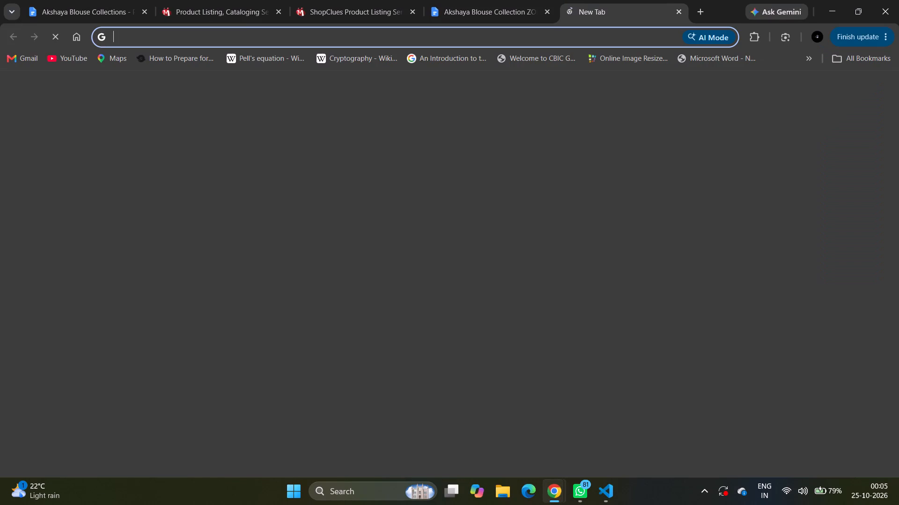
text(blouse)
key(Down)
key(Down)
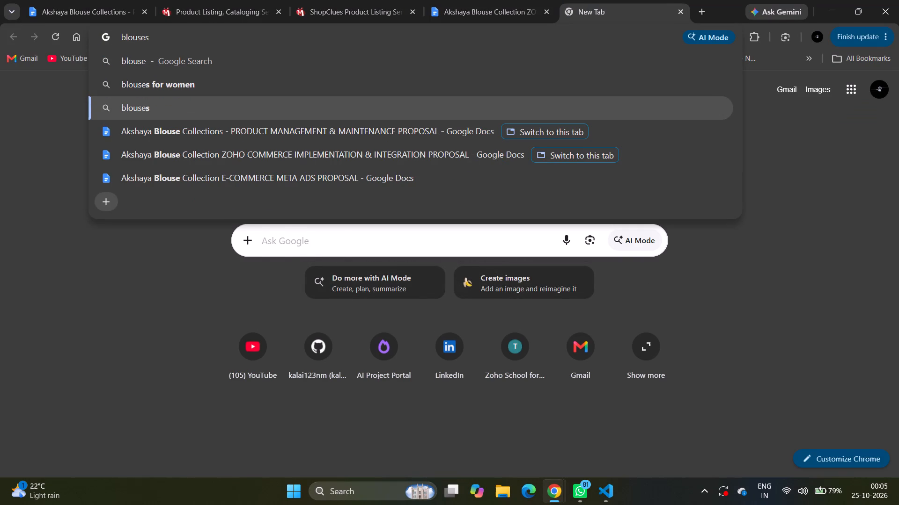
key(Up)
key(Return)
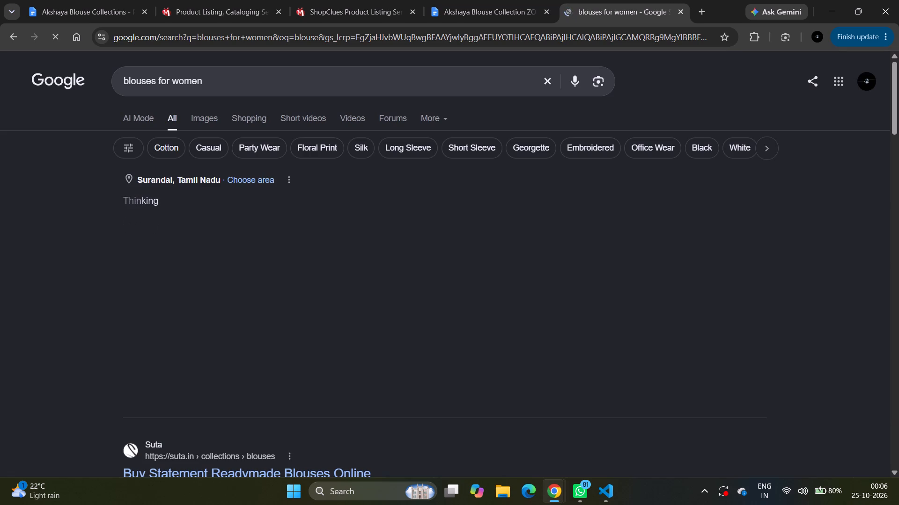
Look through the search results and open Aachho's blouse collection page.
scroll(279, 237, down, 2)
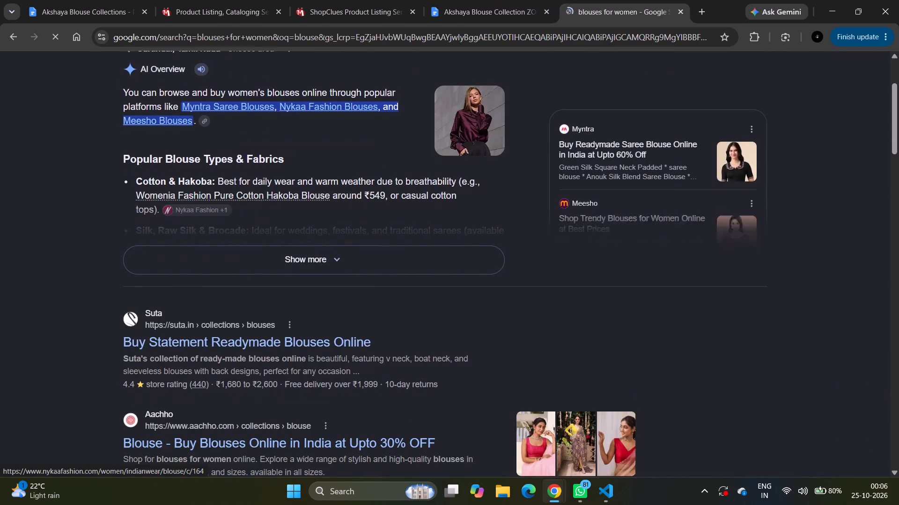
scroll(279, 237, down, 1)
click(219, 313)
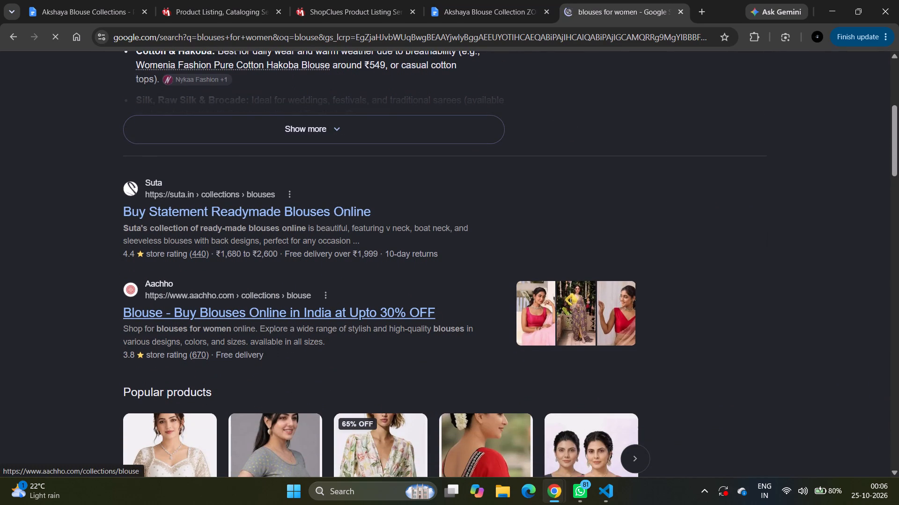
scroll(328, 389, down, 2)
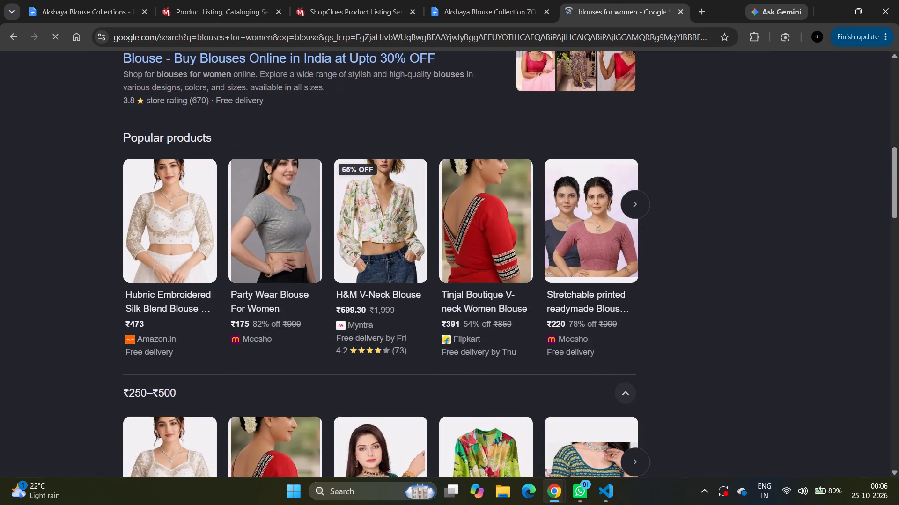
scroll(328, 389, down, 3)
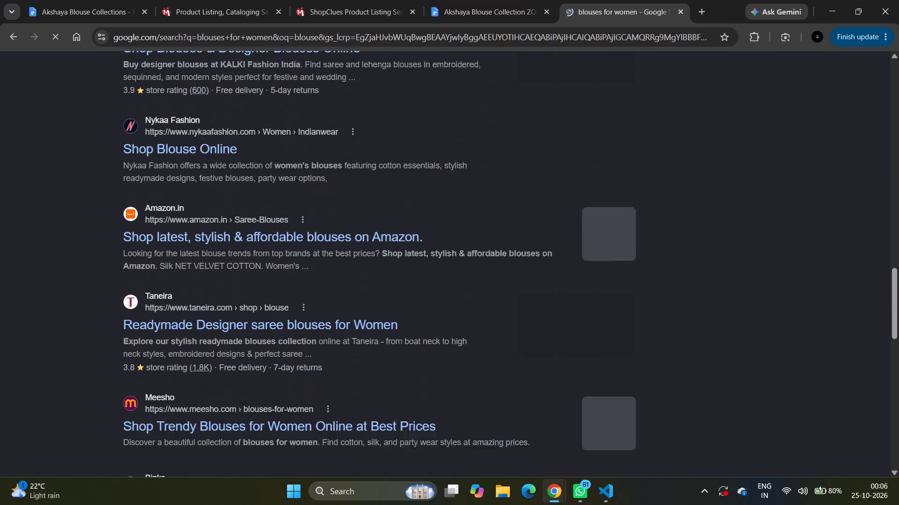
scroll(305, 253, up, 1)
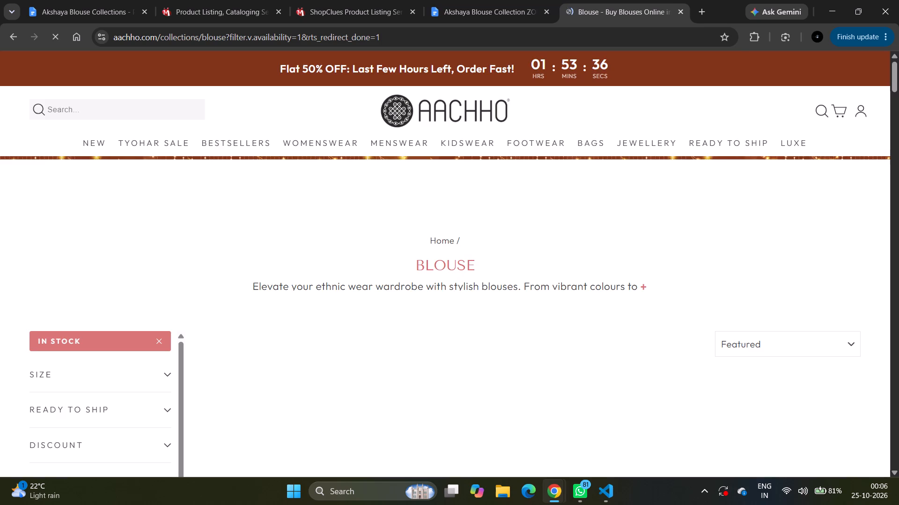
Expand the Size and Color filters of Aachho's blouse collection and look over their options.
scroll(374, 334, down, 1)
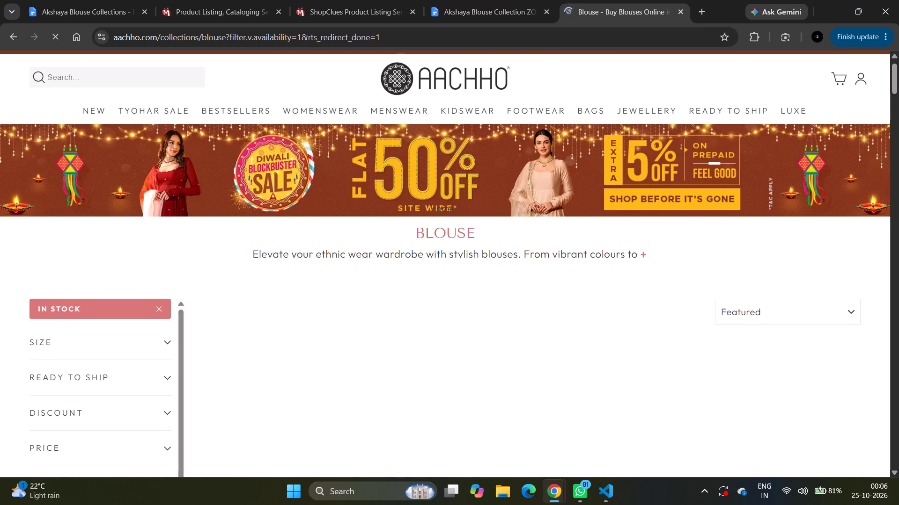
scroll(374, 334, down, 2)
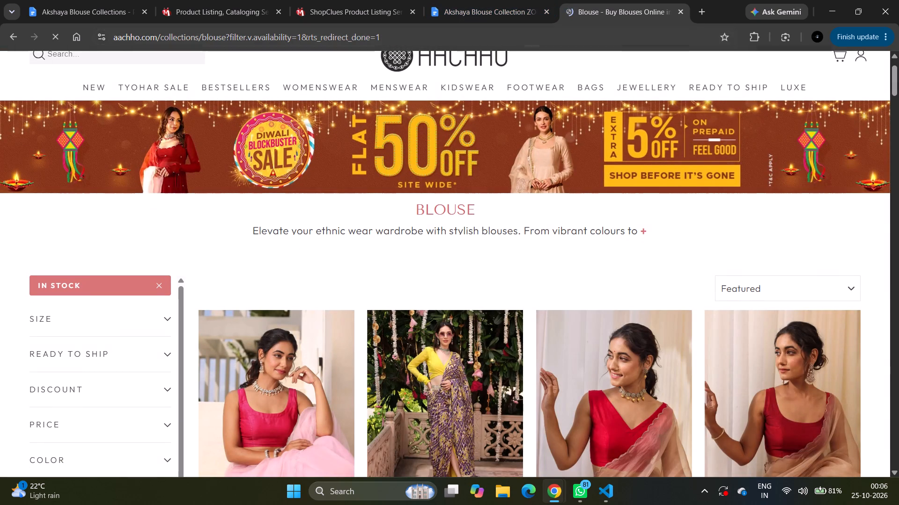
scroll(370, 247, down, 1)
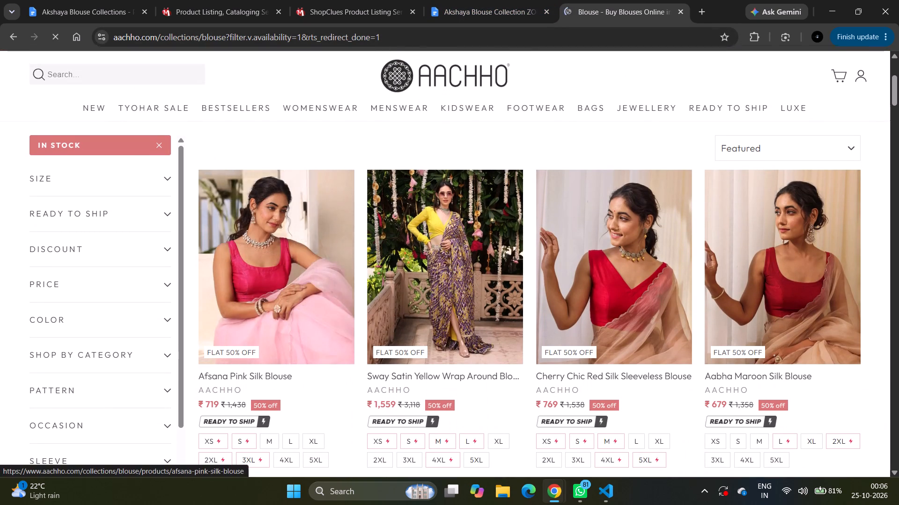
click(110, 175)
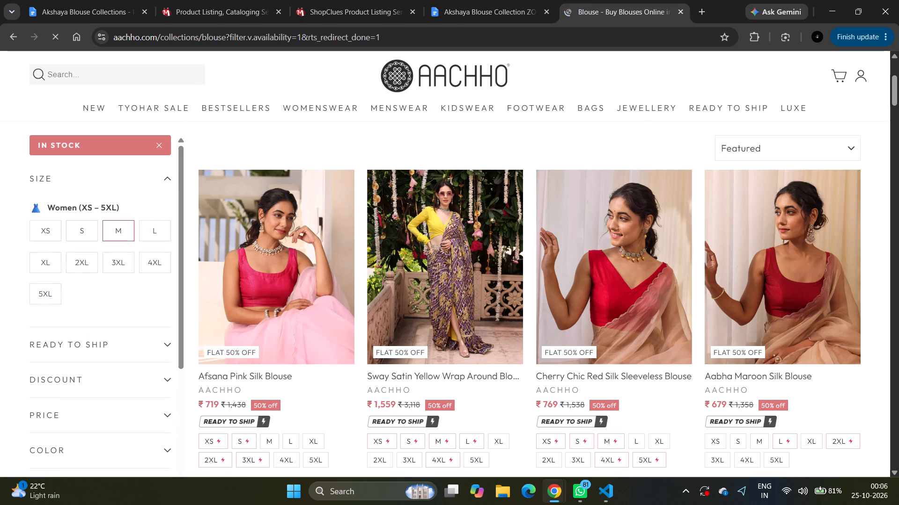
scroll(132, 332, down, 2)
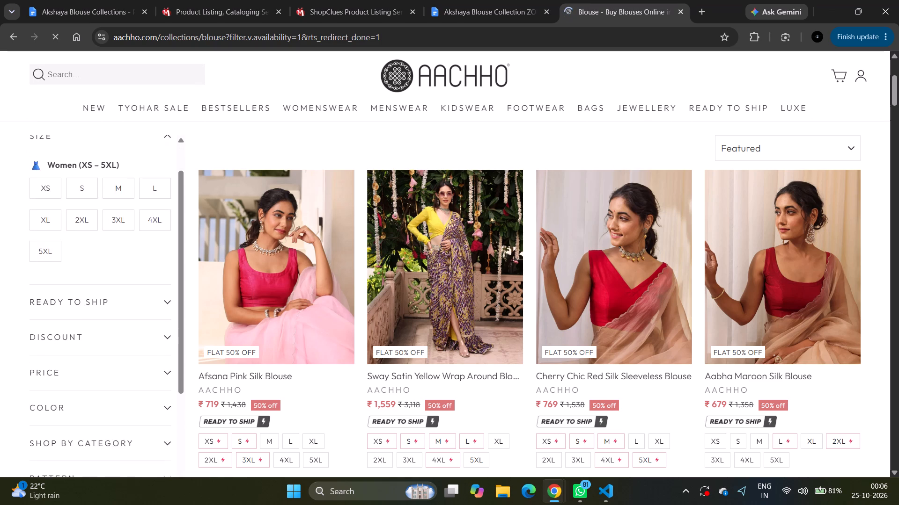
scroll(132, 332, down, 1)
click(129, 338)
scroll(129, 338, down, 1)
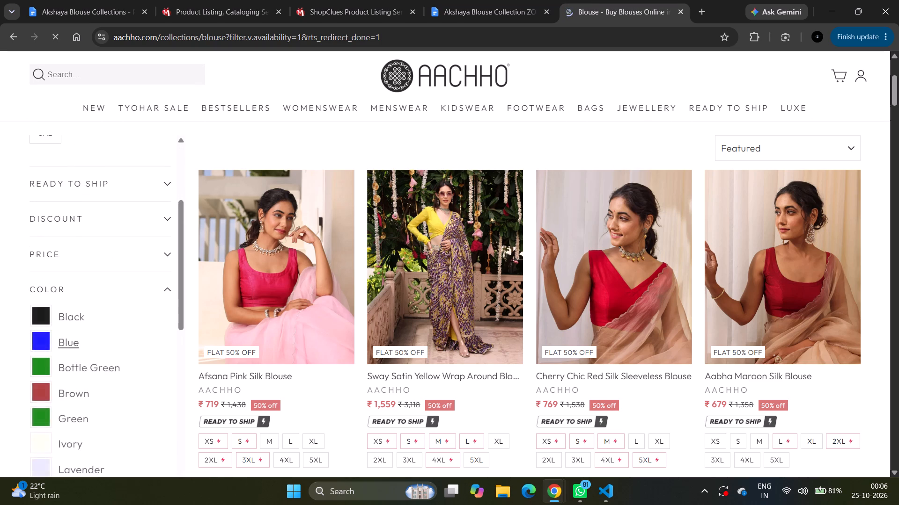
scroll(129, 338, down, 1)
Examine how the first rows of blouse listings present their names, prices, discounts and available sizes.
scroll(294, 378, down, 1)
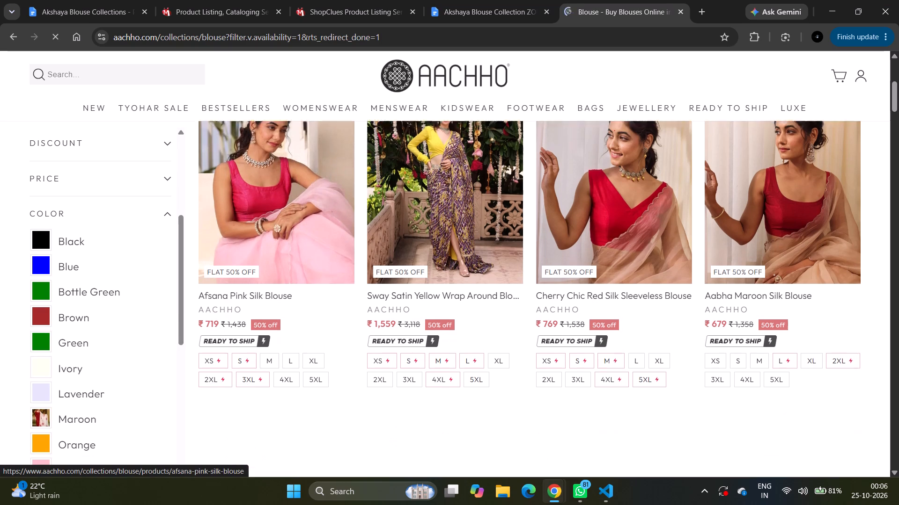
scroll(294, 378, down, 2)
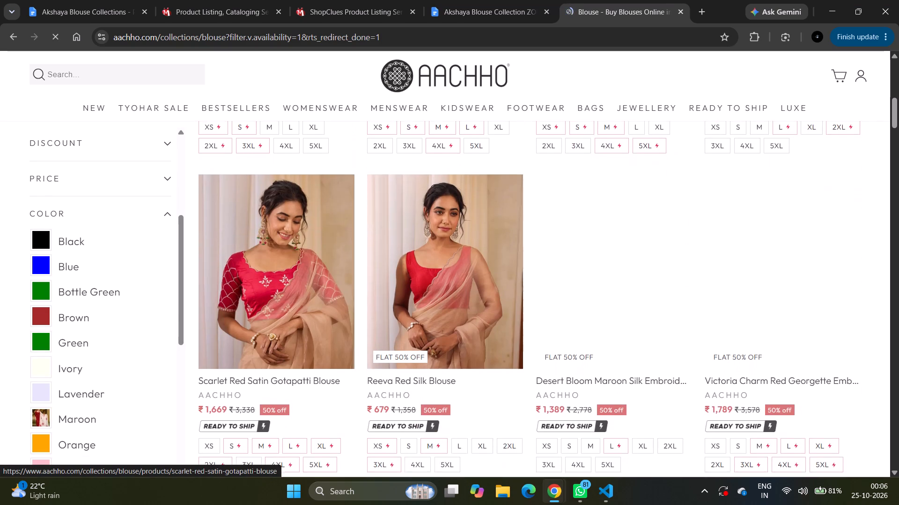
scroll(294, 378, down, 1)
scroll(343, 299, up, 1)
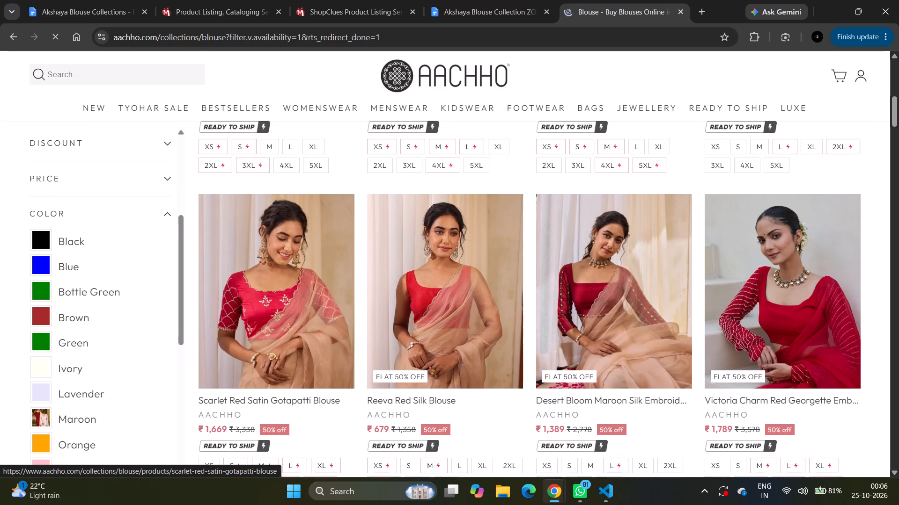
scroll(343, 299, down, 2)
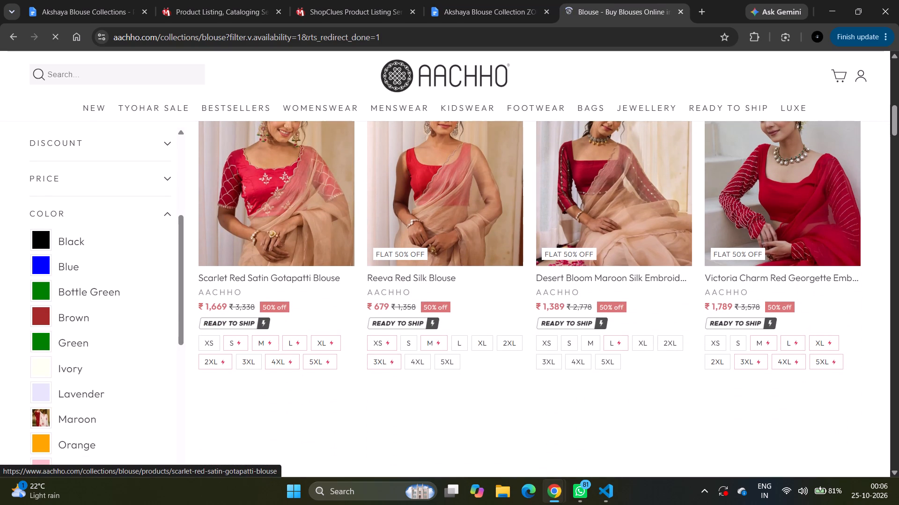
scroll(329, 323, up, 3)
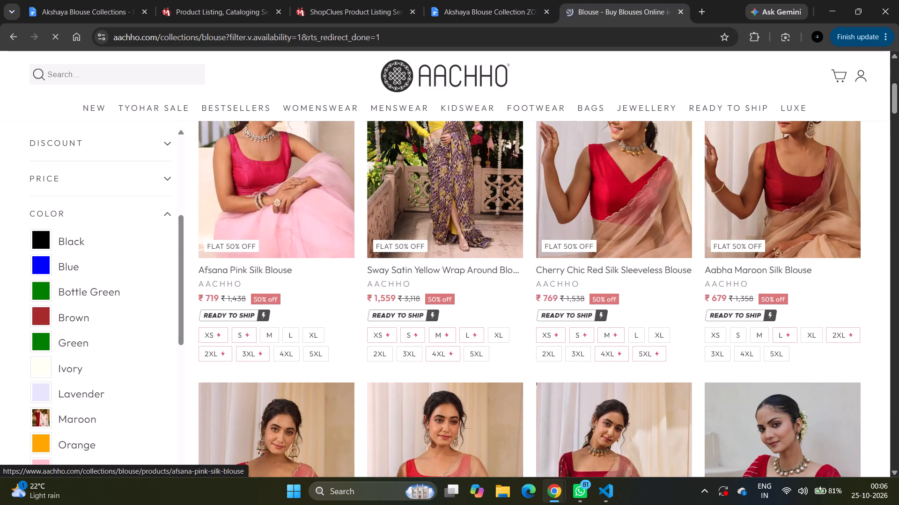
scroll(329, 323, up, 1)
scroll(285, 326, down, 2)
Open the Afsana Pink Silk Blouse, examine its images, sizes, specifications and related products, and return to the blouse collection.
click(263, 328)
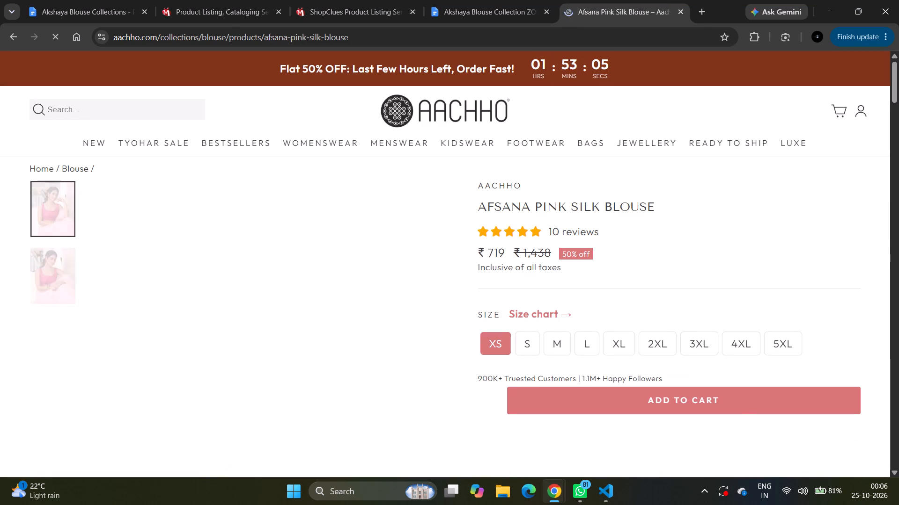
scroll(515, 221, down, 1)
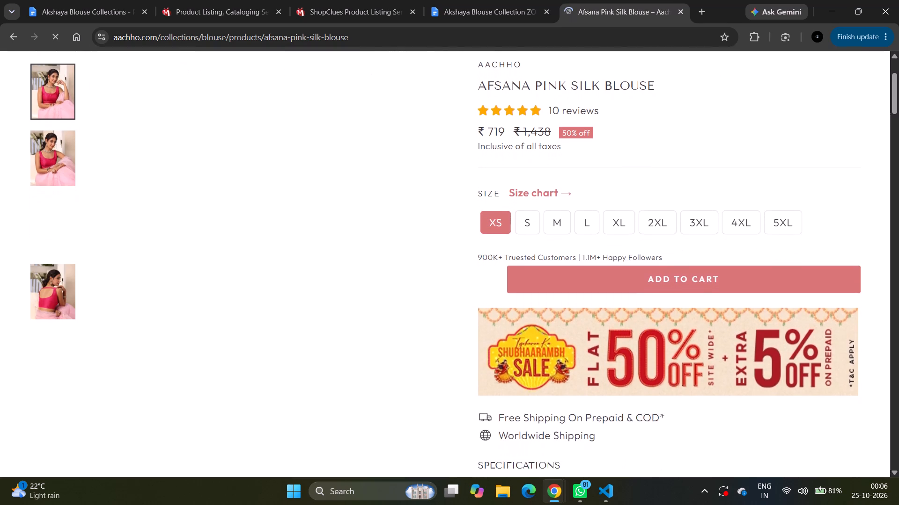
scroll(515, 221, down, 2)
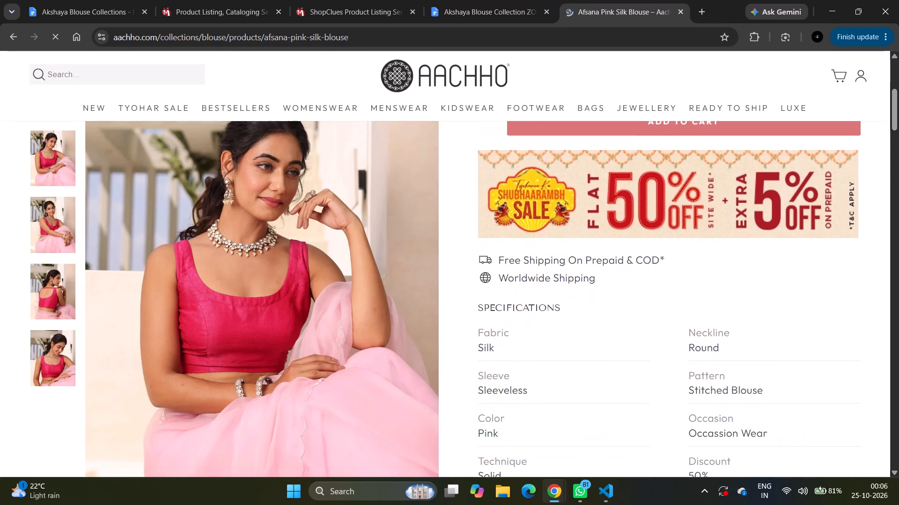
scroll(515, 221, down, 4)
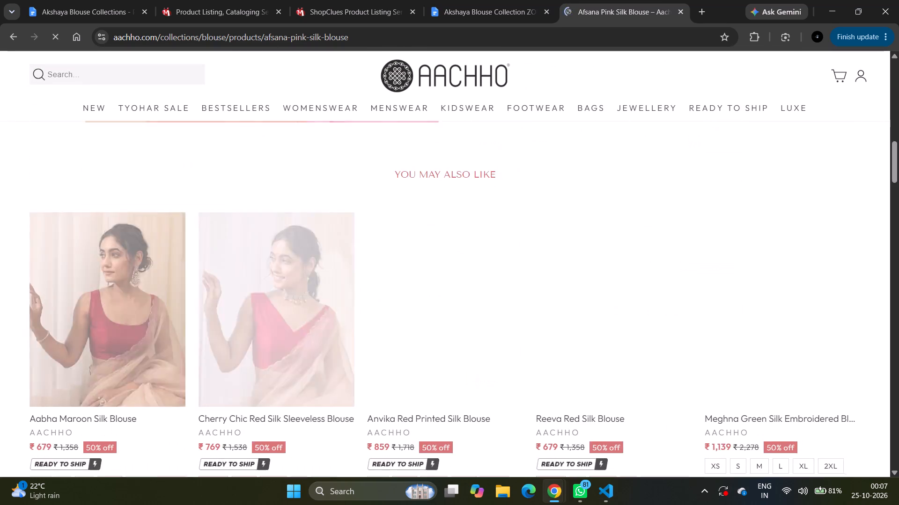
scroll(515, 221, down, 2)
scroll(515, 221, up, 6)
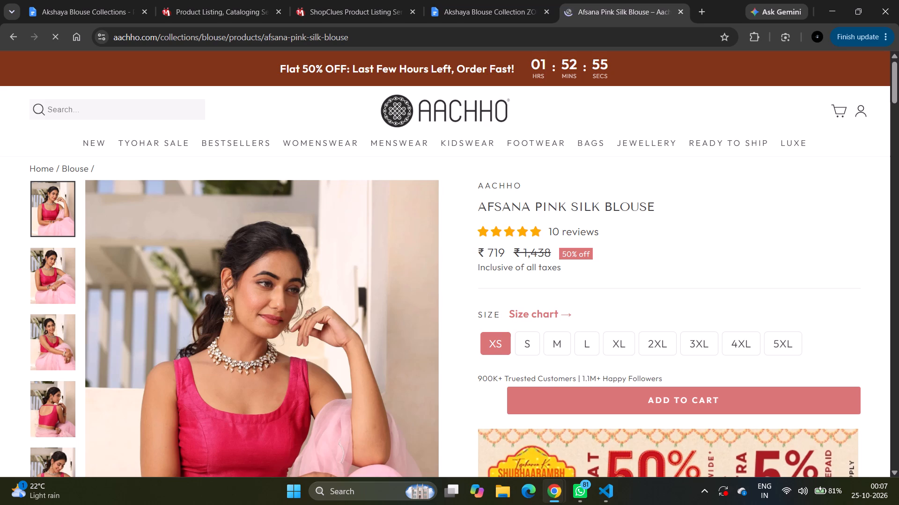
scroll(525, 300, down, 1)
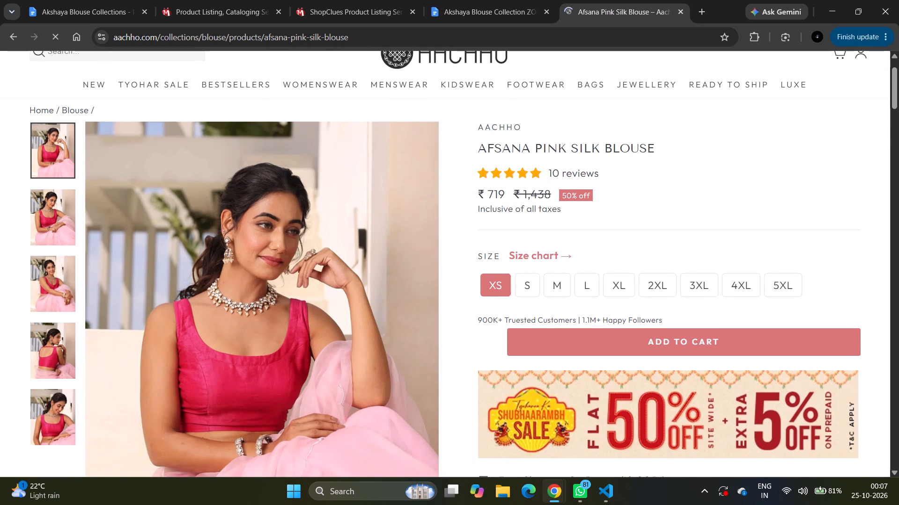
scroll(543, 213, down, 2)
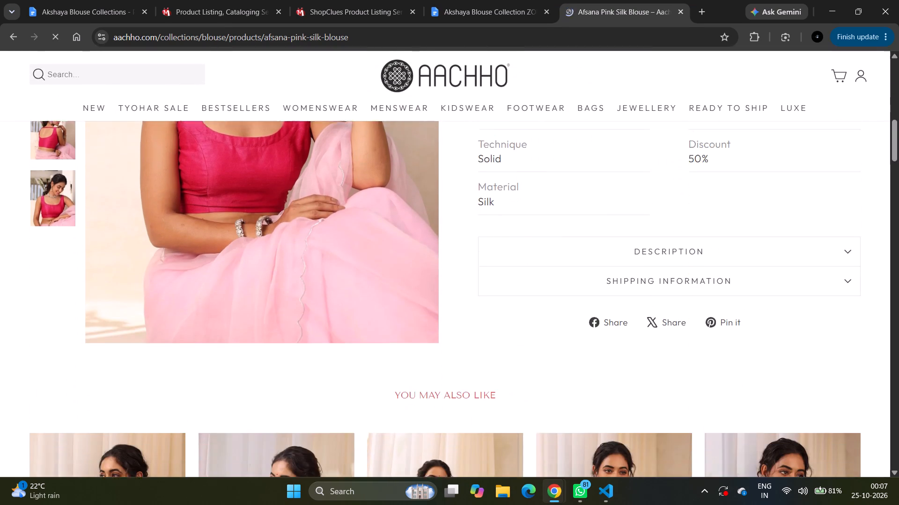
scroll(543, 213, up, 2)
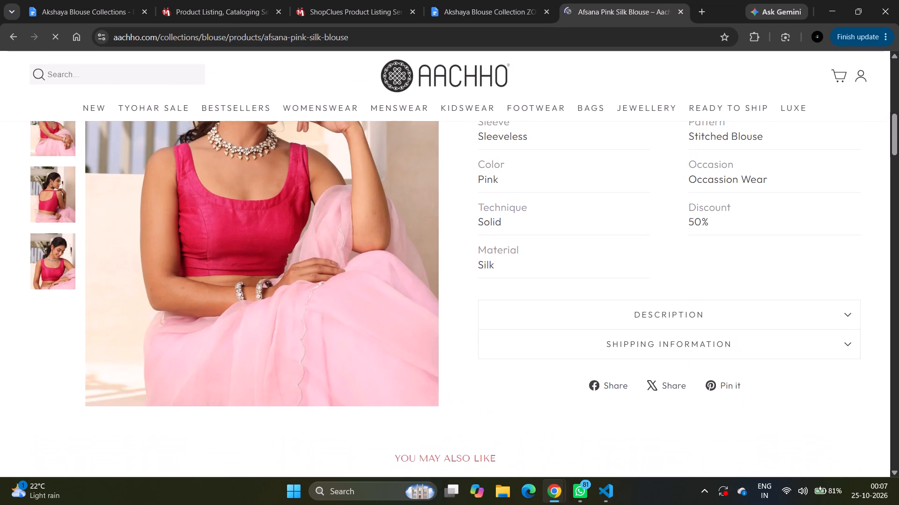
scroll(543, 213, up, 1)
scroll(409, 237, left, 1)
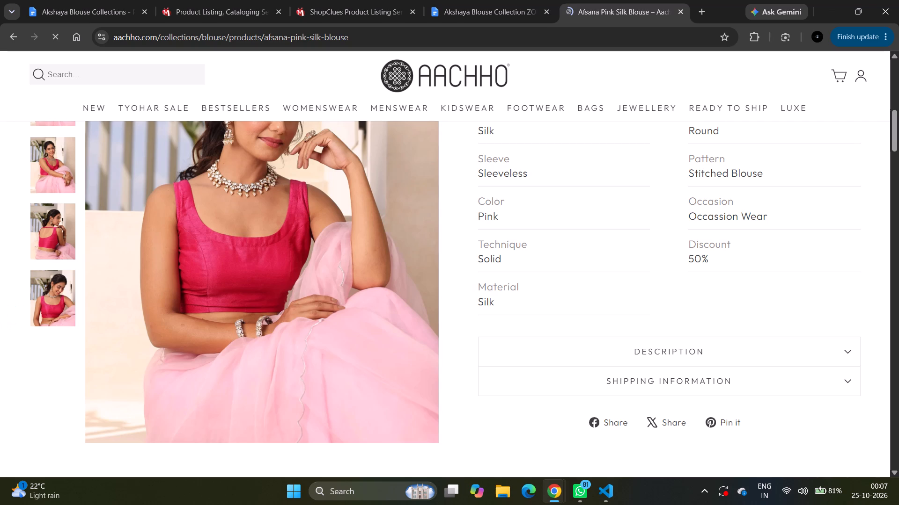
scroll(409, 237, right, 10)
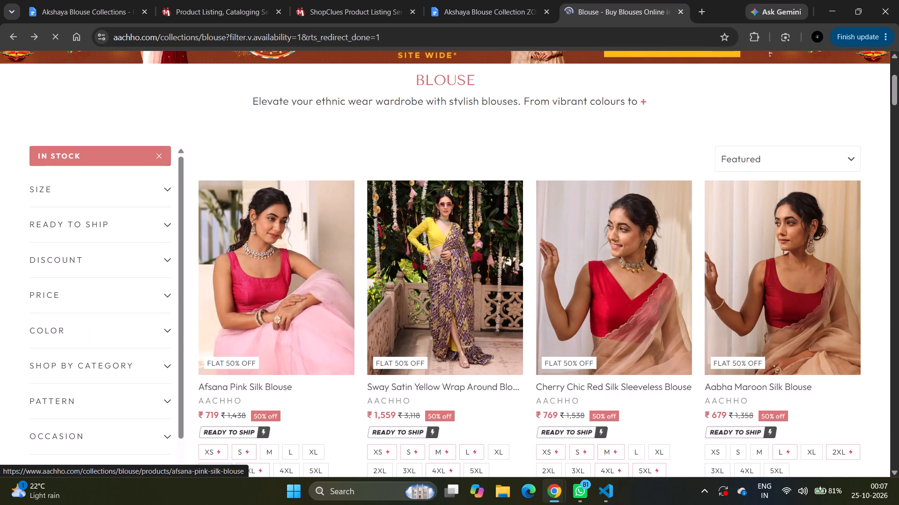
Reopen the Afsana Pink Silk Blouse, check its specifications again, and go back to the blouse collection.
click(280, 281)
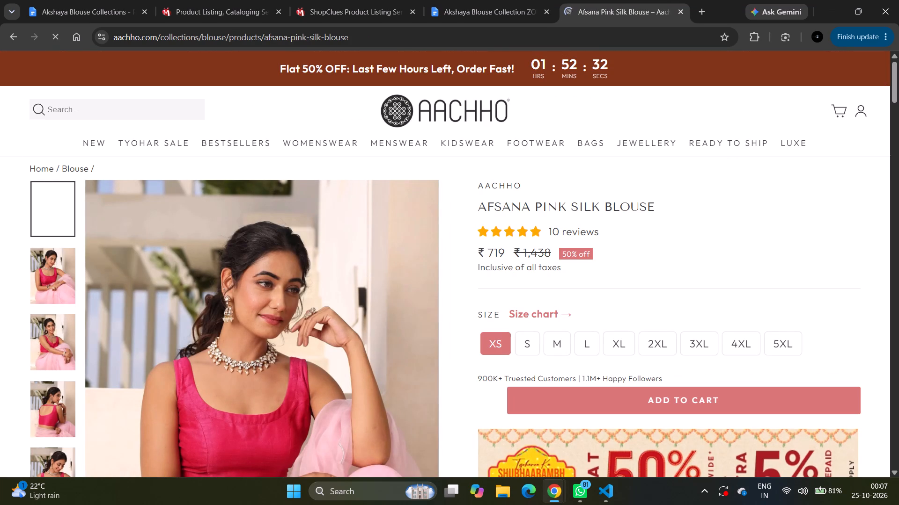
scroll(339, 339, down, 3)
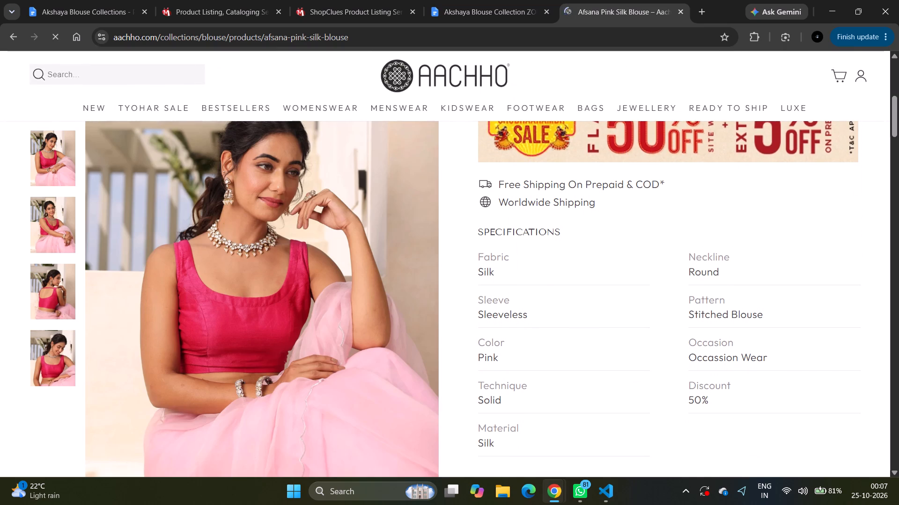
scroll(268, 361, right, 7)
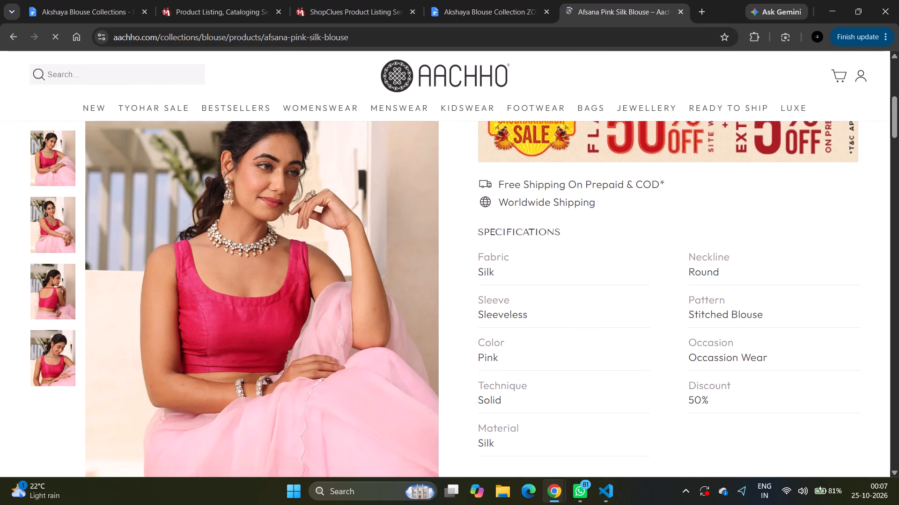
Look through further rows of Aachho's in-stock blouse collection, comparing product names, prices, discounts and sizes.
scroll(304, 370, down, 1)
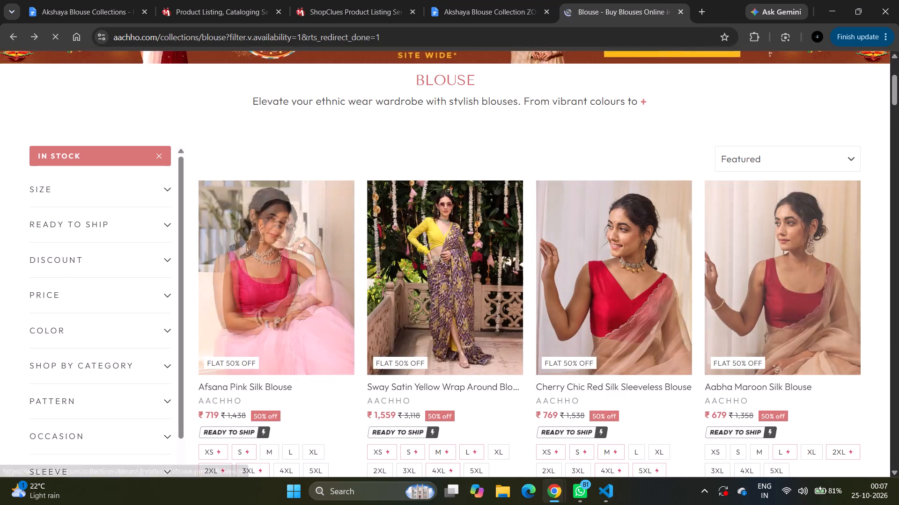
scroll(304, 370, down, 2)
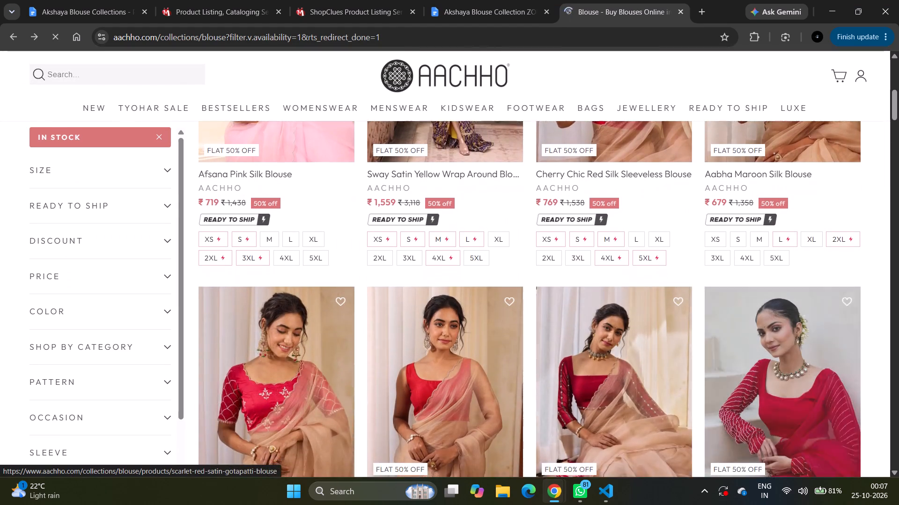
scroll(304, 370, down, 2)
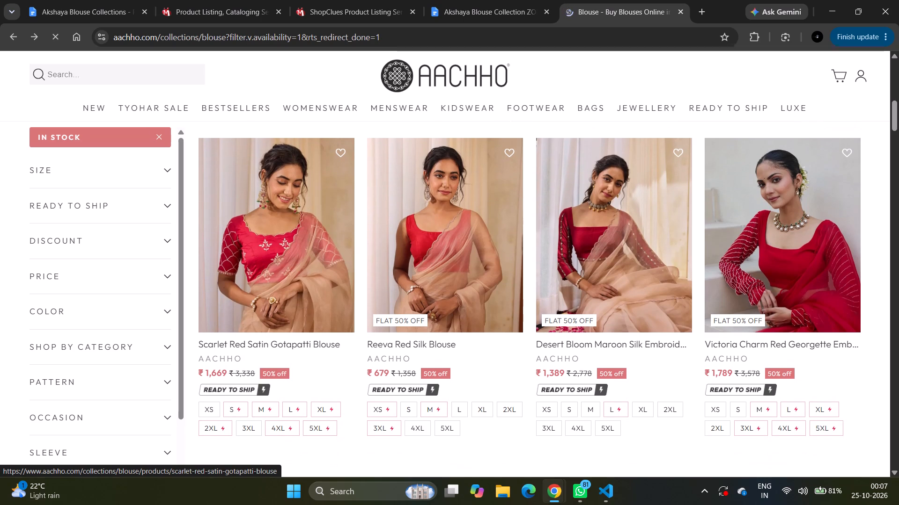
scroll(304, 370, down, 3)
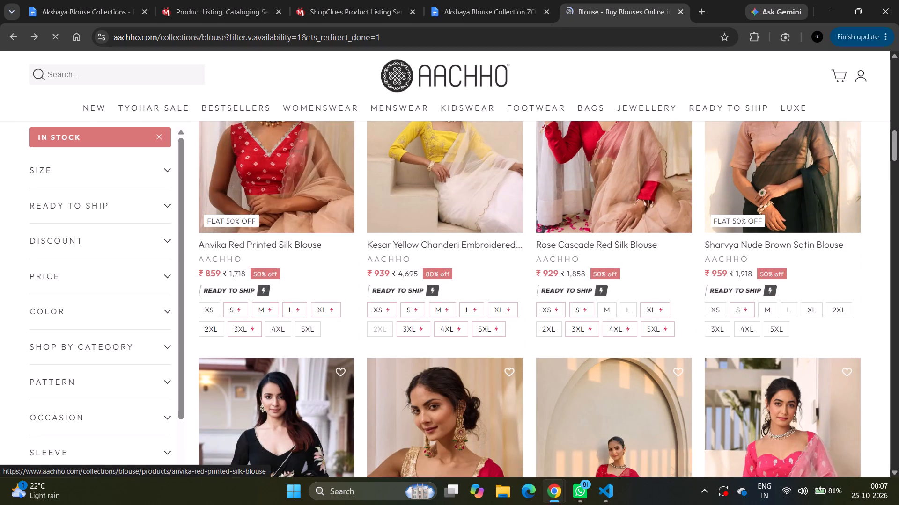
Filter the blouse collection by the color Black and open the Bliss Black Chinon Churidaar Sleeves Blouse.
click(147, 309)
click(84, 332)
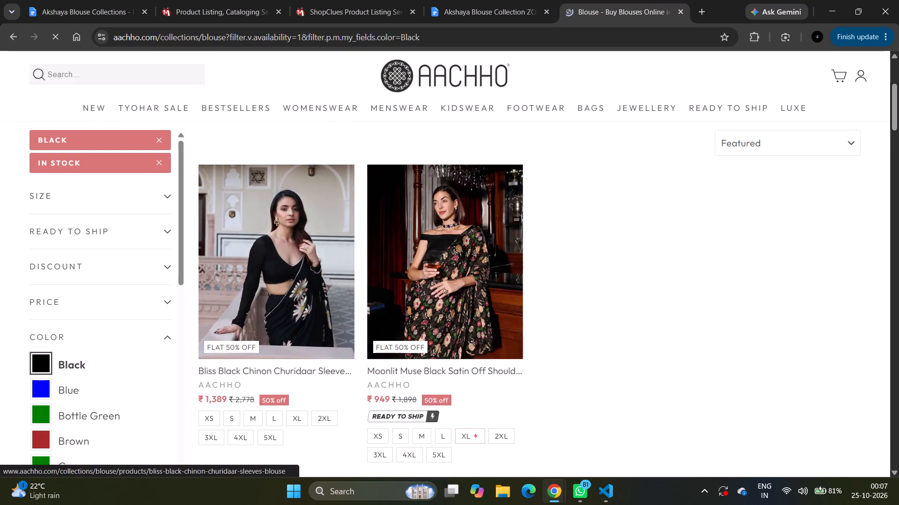
click(256, 373)
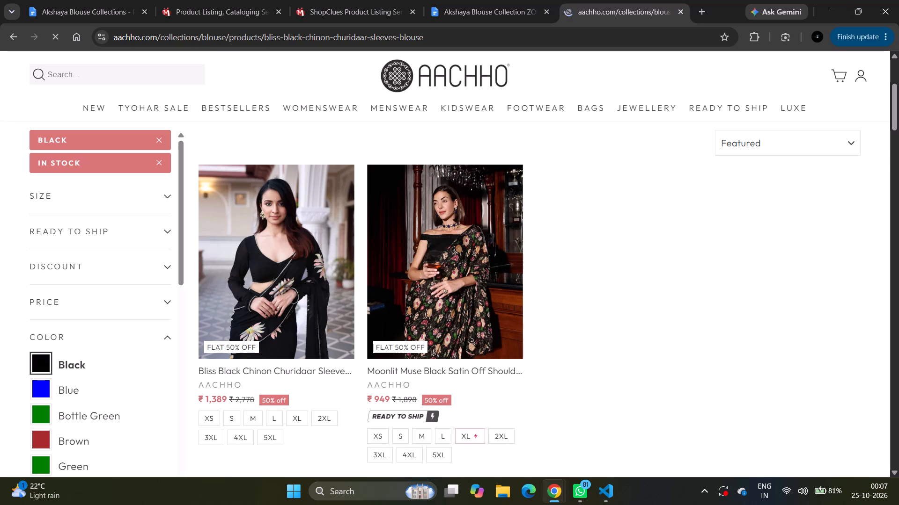
Copy the product title and search the store for "Bliss Black Chinon Churidaar Sleeves Blouse".
drag(478, 205, 815, 199)
key(ctrl+c)
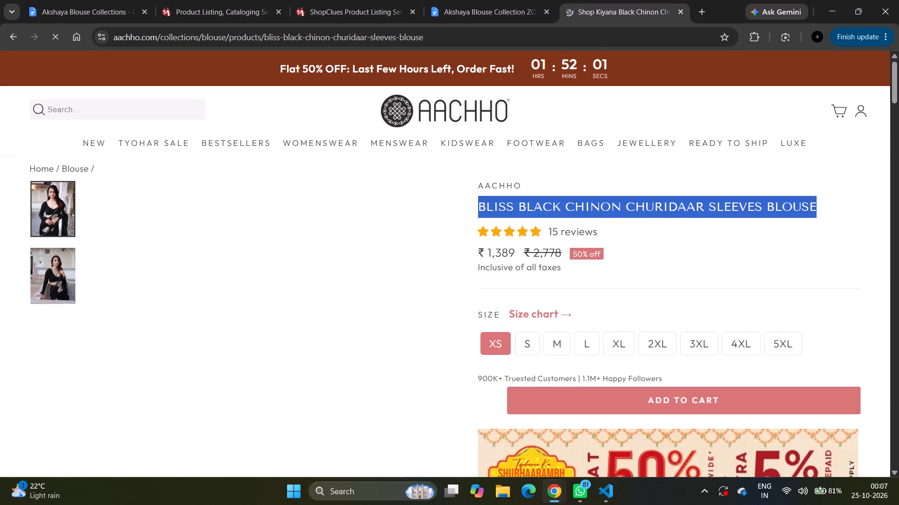
click(122, 112)
key(ctrl+v)
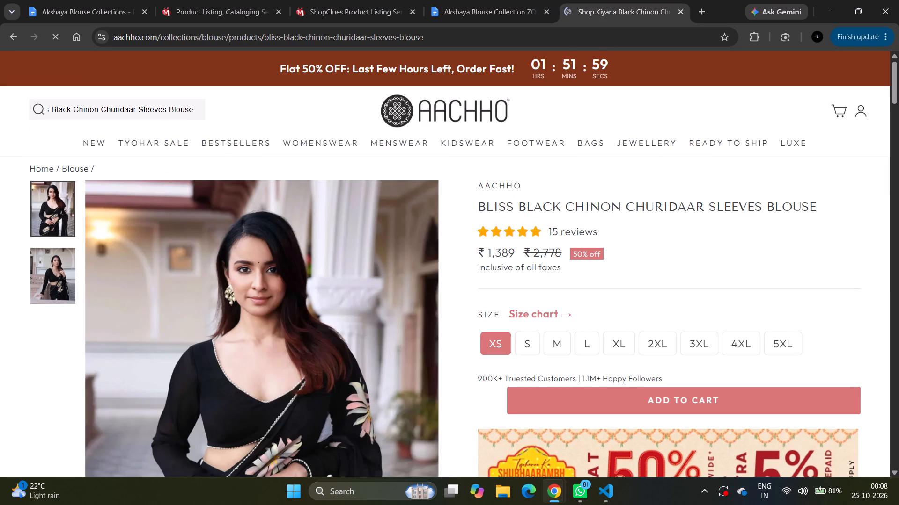
scroll(102, 114, right, 2)
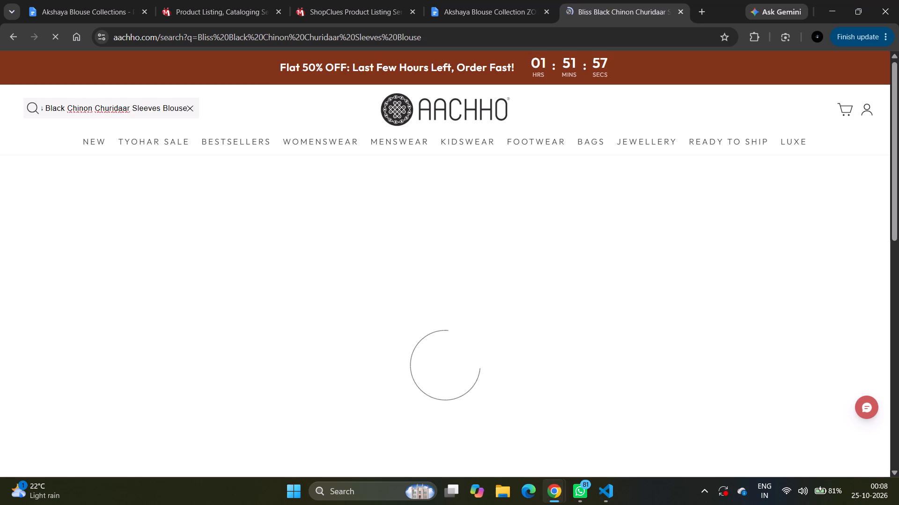
Replace Black with Blue in the query and search the store for "Bliss Blue Chinon Churidaar Sleeves Blouse".
double_click(64, 108)
double_click(61, 108)
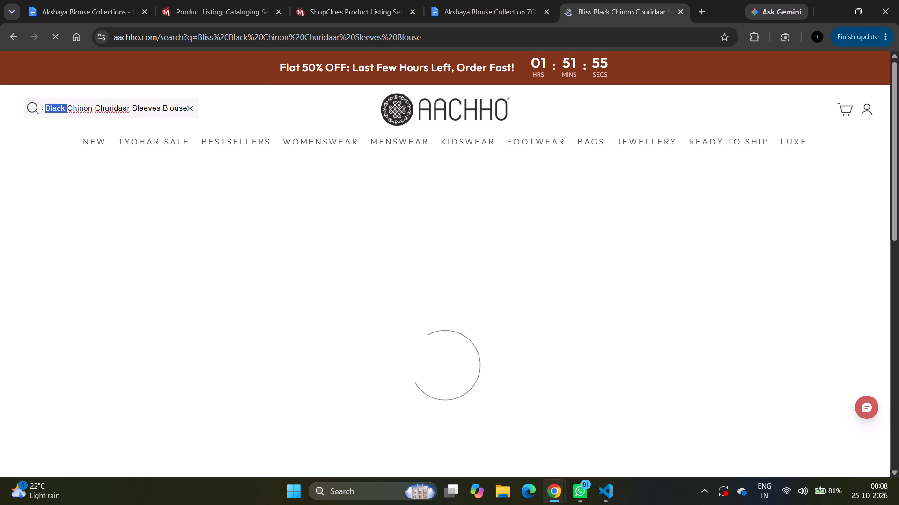
text(Blue)
key(space)
key(Return)
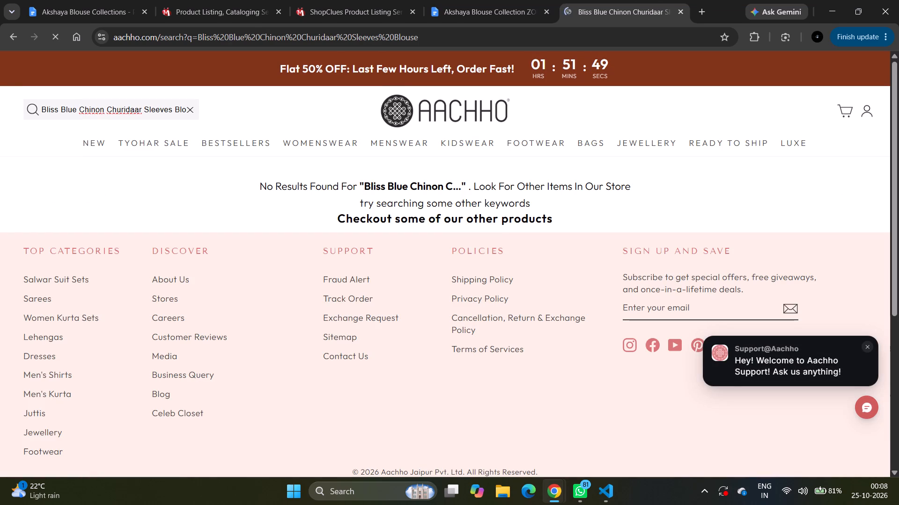
Go back through the earlier Aachho pages, close the store and return to the Akshaya Blouse Collections maintenance proposal.
scroll(93, 158, right, 8)
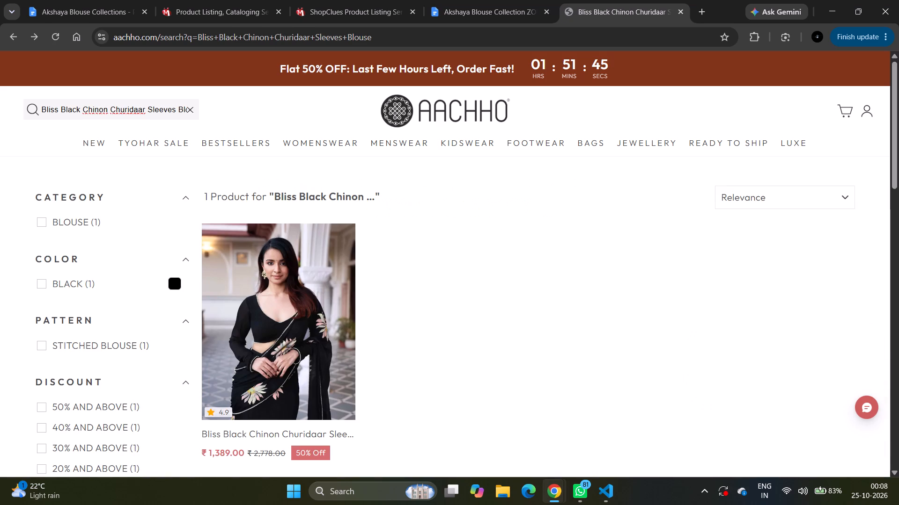
scroll(127, 260, right, 8)
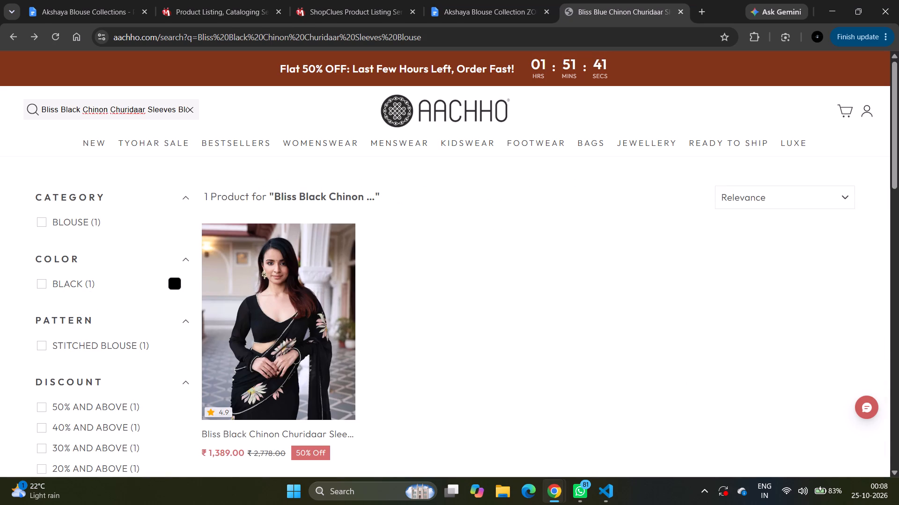
scroll(83, 311, right, 7)
scroll(344, 303, down, 2)
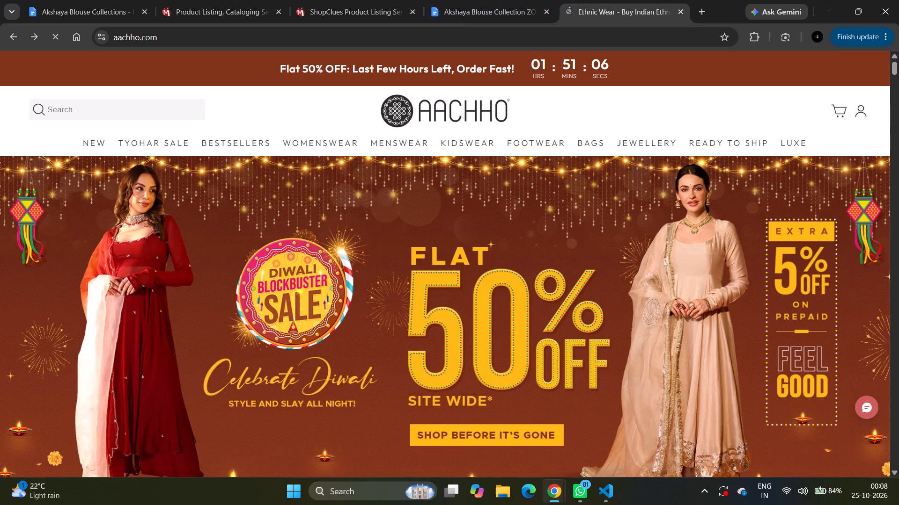
click(682, 11)
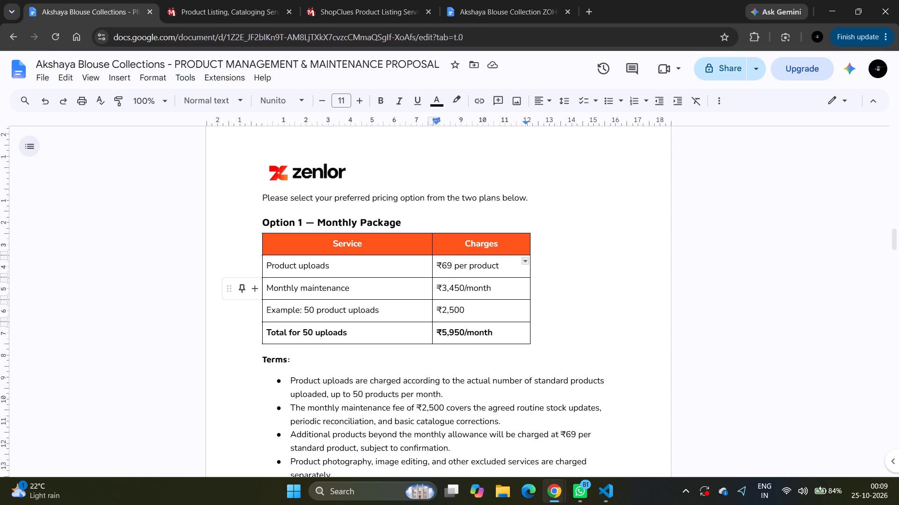
Place the text cursor in the Product uploads charge of the Option 1 Monthly Package table.
double_click(451, 266)
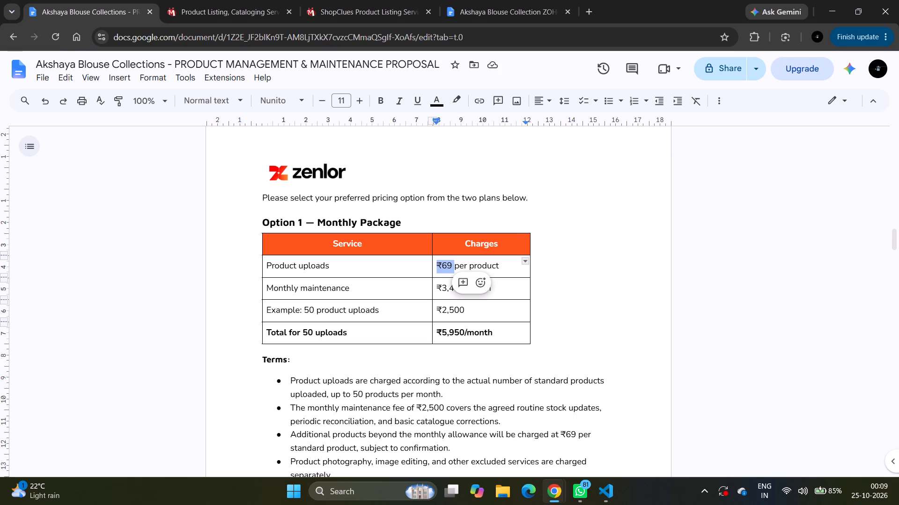
click(445, 264)
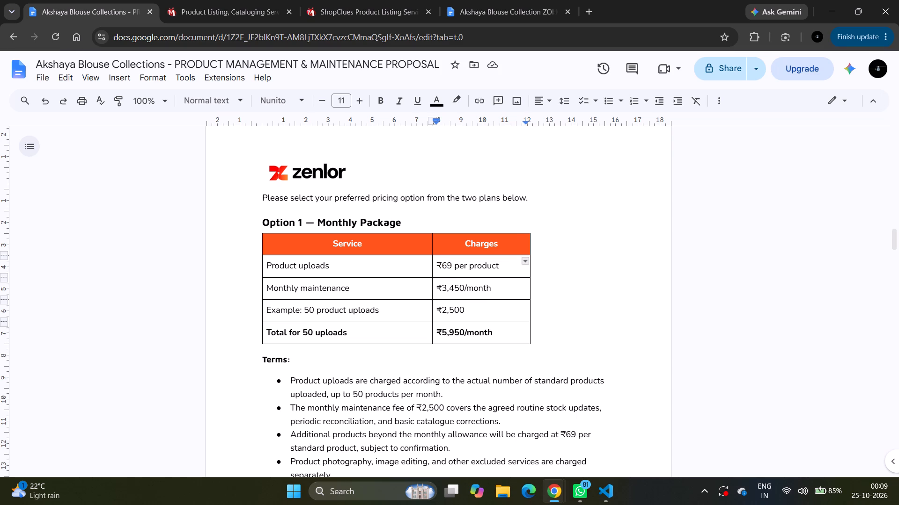
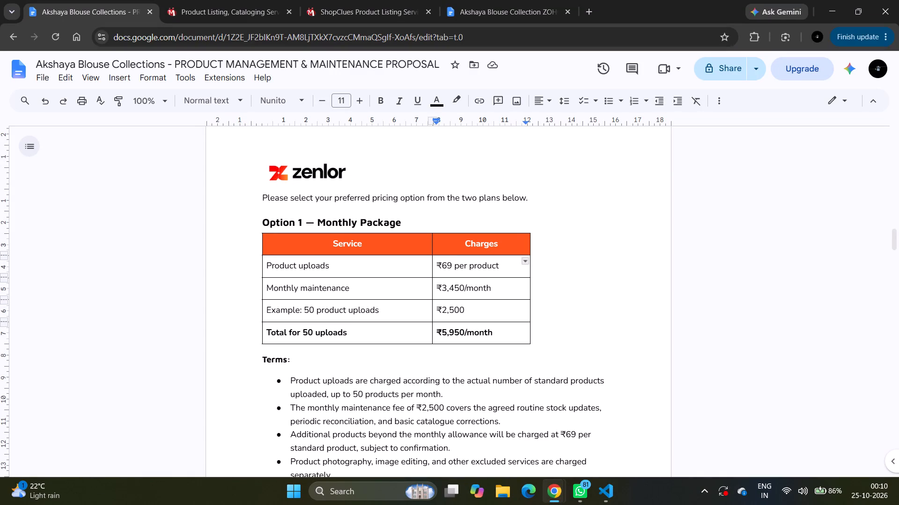
Place the text cursor right after the rupee amount in the Product uploads charge of the Option 1 Monthly Package table.
click(349, 265)
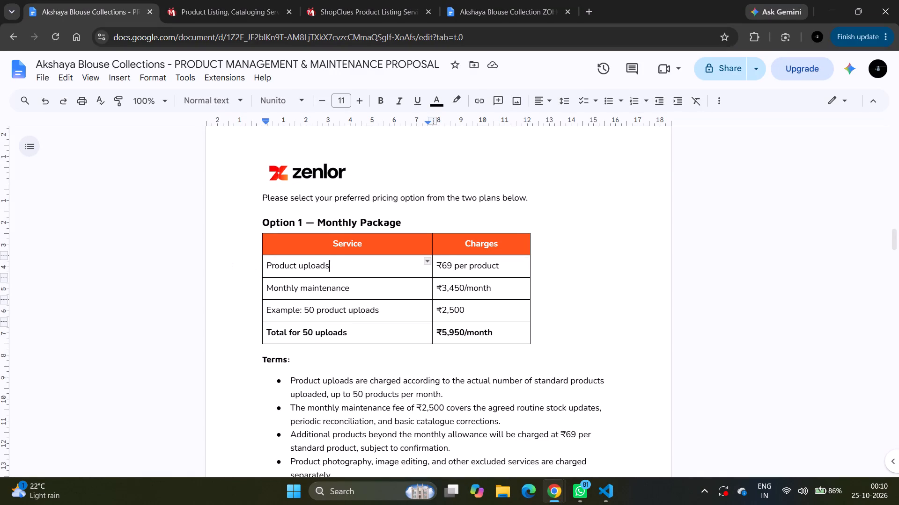
click(451, 266)
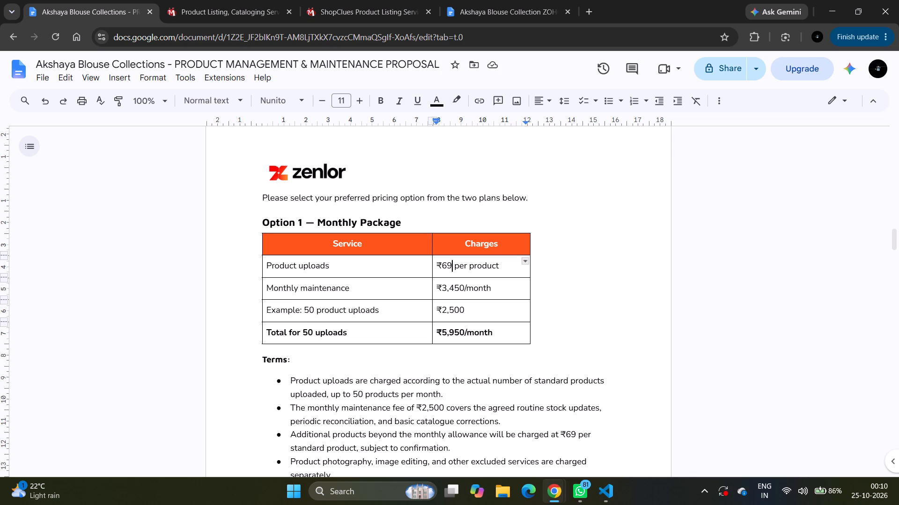
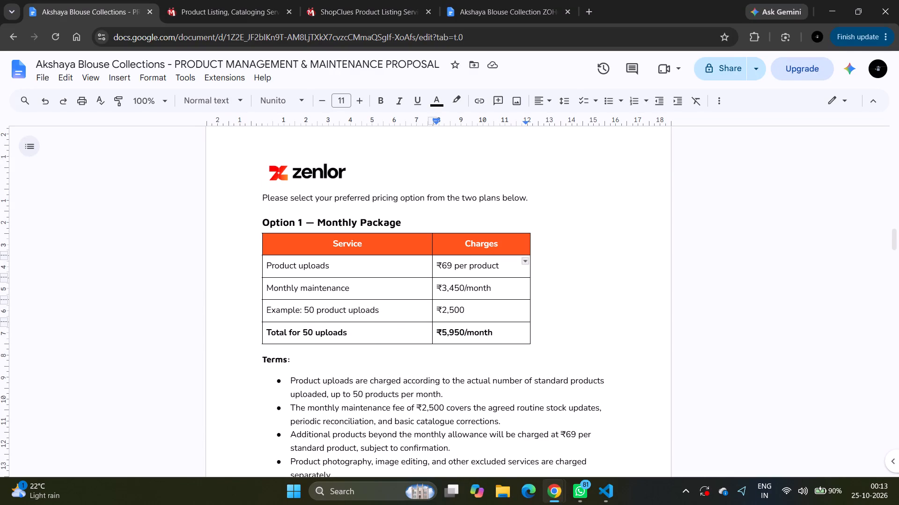
Check the product upload, maintenance and 50-upload example charges in the Option 1 Monthly Package table against the terms below it.
scroll(451, 349, down, 2)
scroll(451, 349, up, 1)
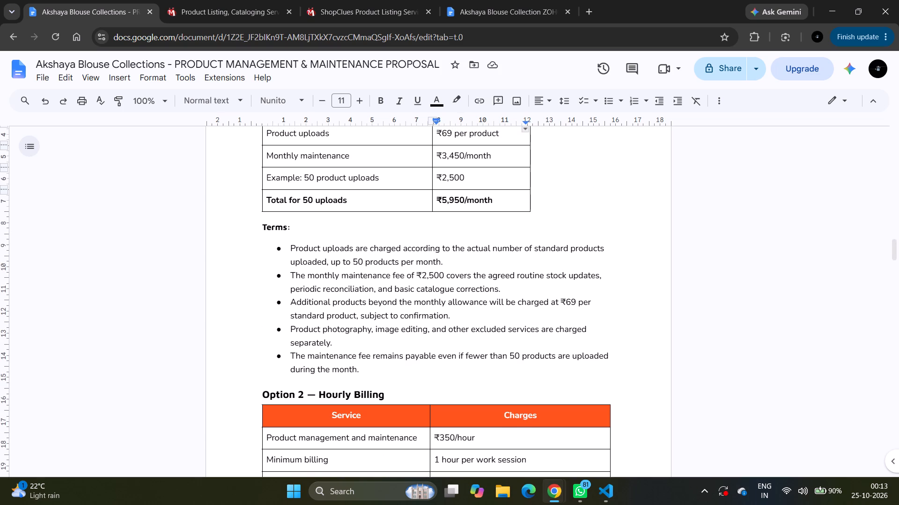
triple_click(448, 178)
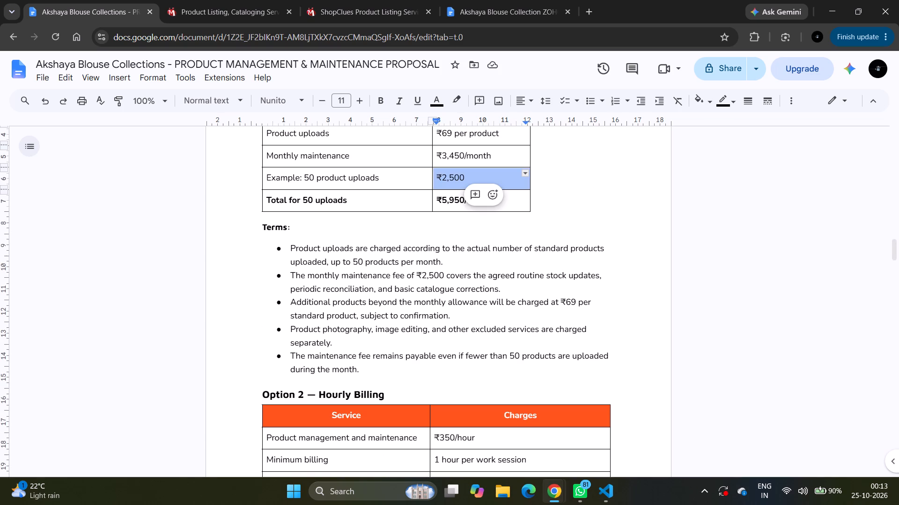
scroll(446, 204, up, 1)
double_click(444, 195)
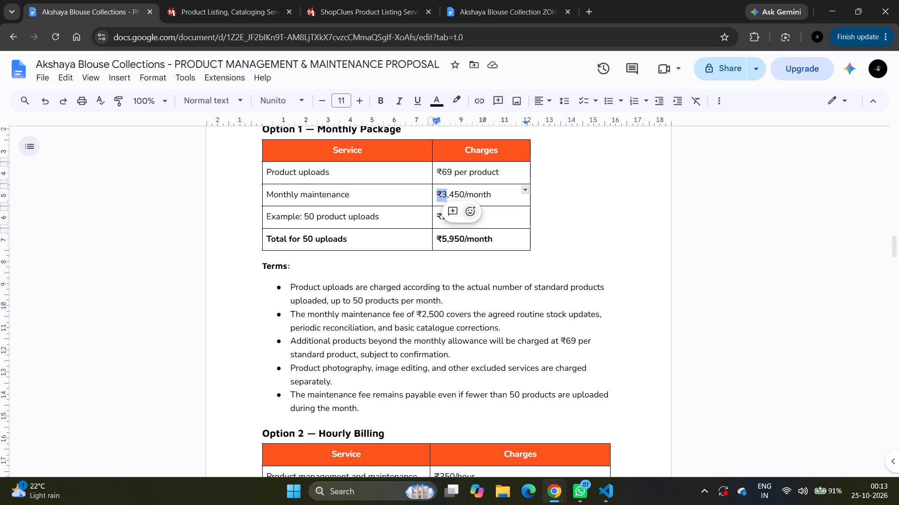
scroll(446, 199, up, 1)
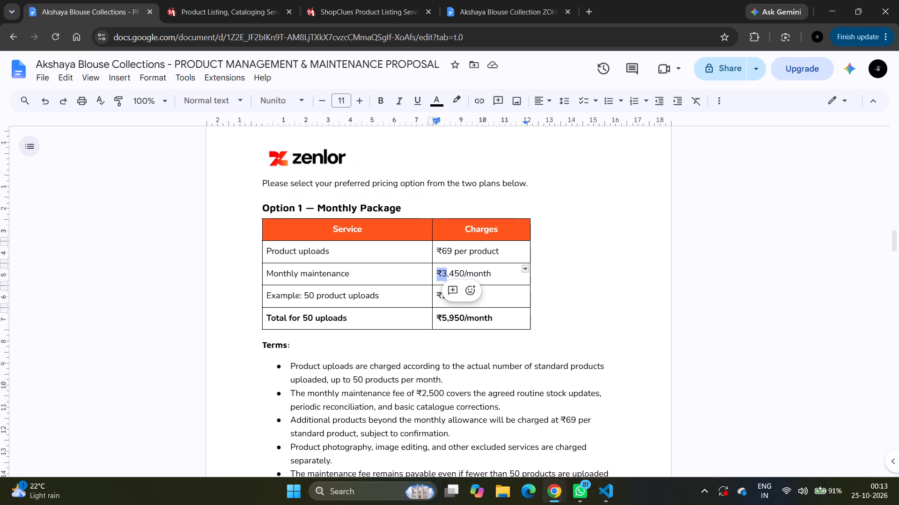
scroll(446, 199, up, 1)
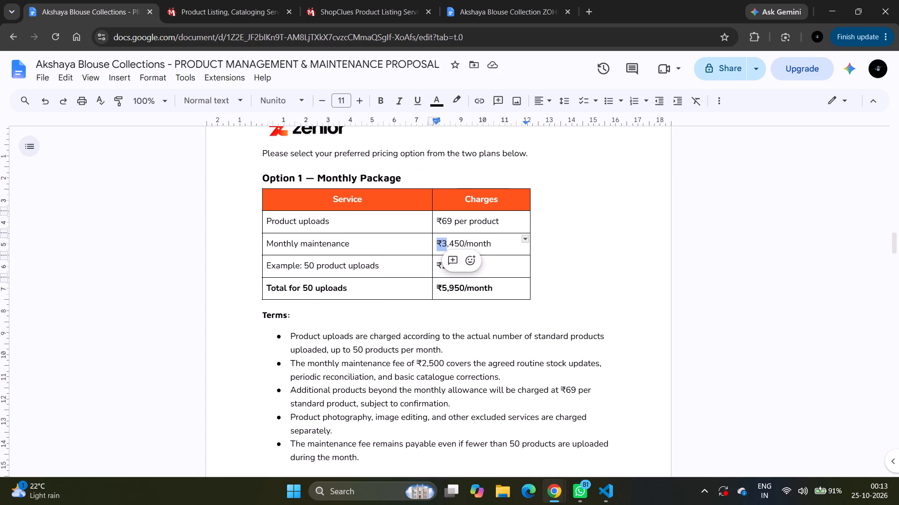
click(450, 245)
click(445, 244)
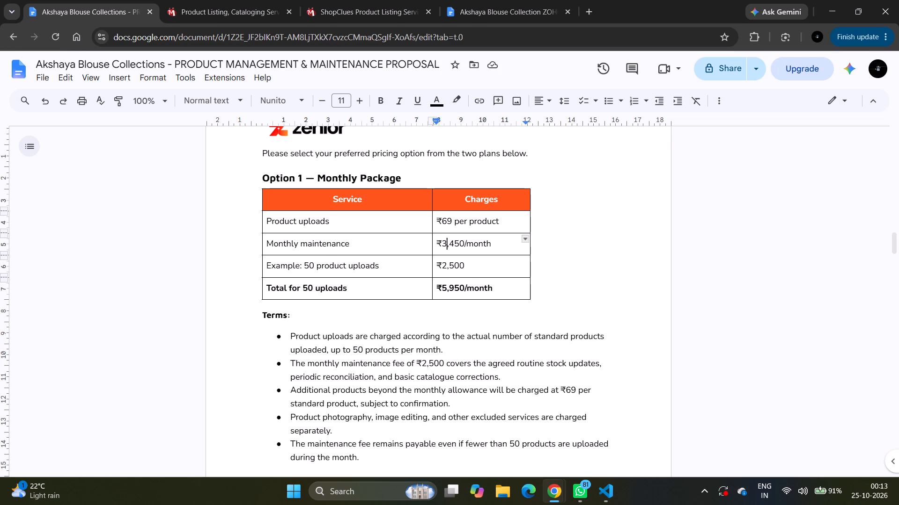
Review the rest of the proposal, from the Option 2 hourly billing terms through exclusions, timeline and billing to the closing Thank You section.
scroll(502, 289, down, 3)
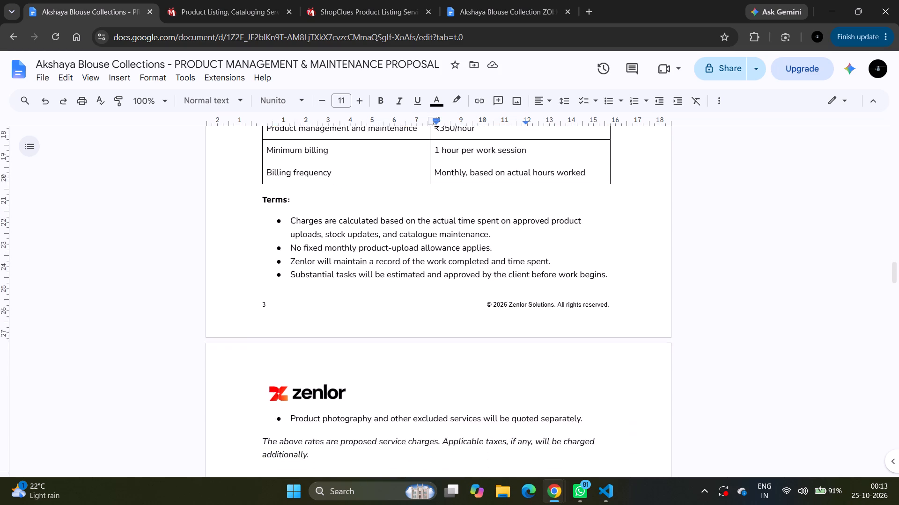
scroll(502, 289, down, 2)
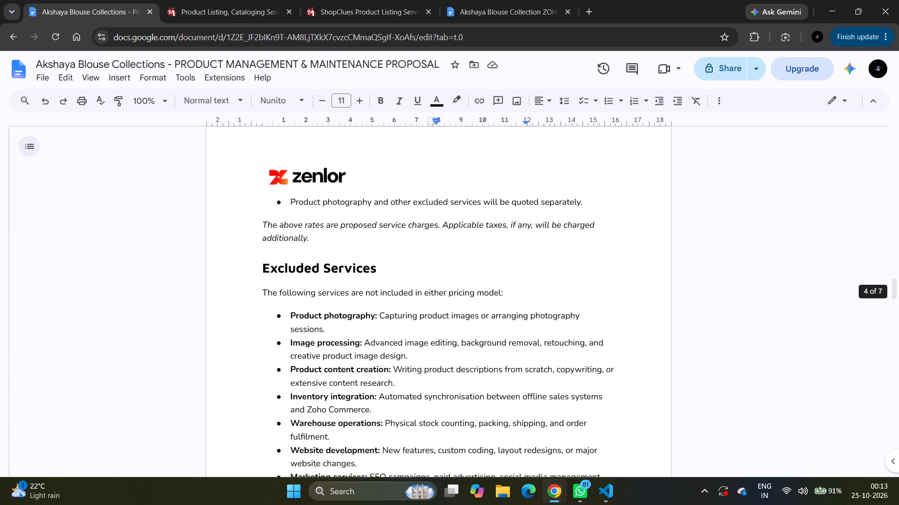
scroll(502, 289, down, 2)
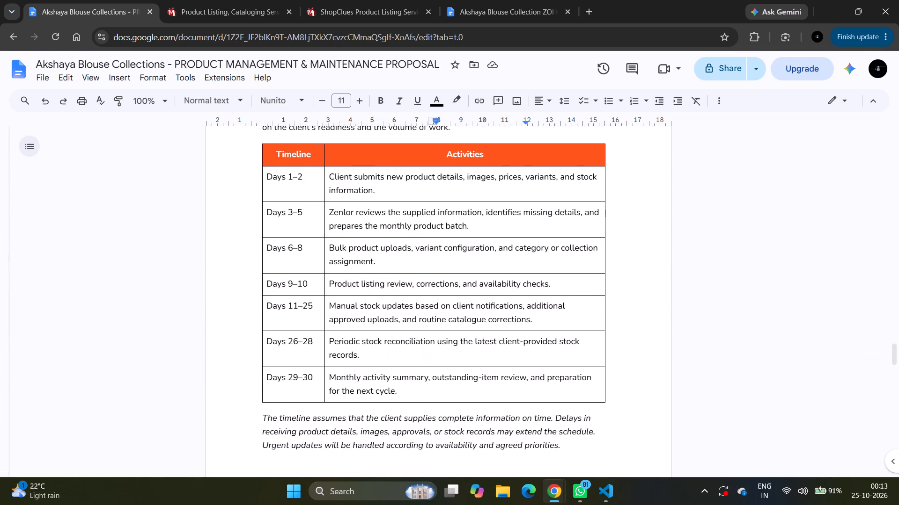
scroll(502, 289, down, 3)
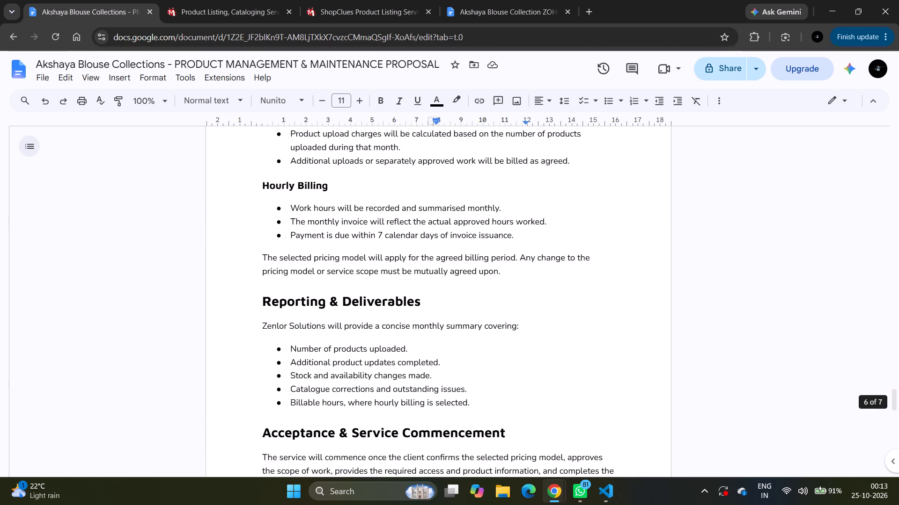
scroll(502, 289, down, 4)
scroll(502, 289, up, 1)
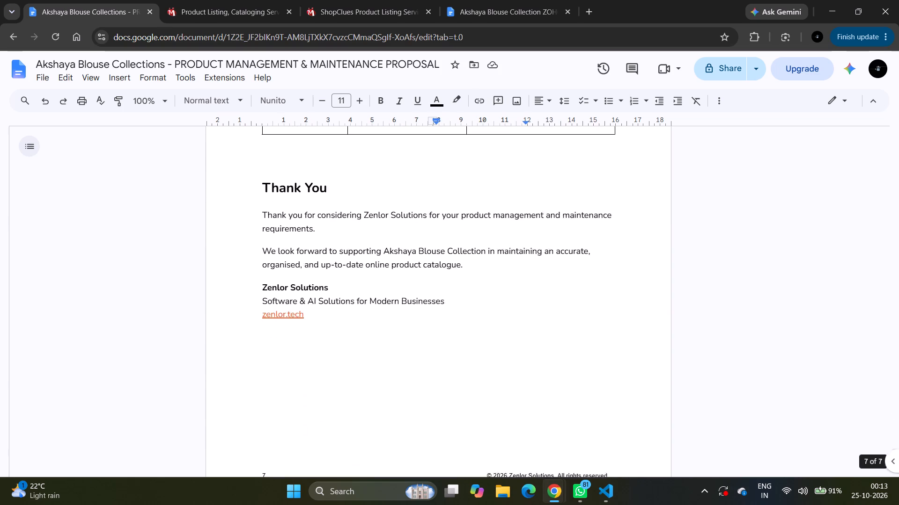
scroll(502, 289, up, 5)
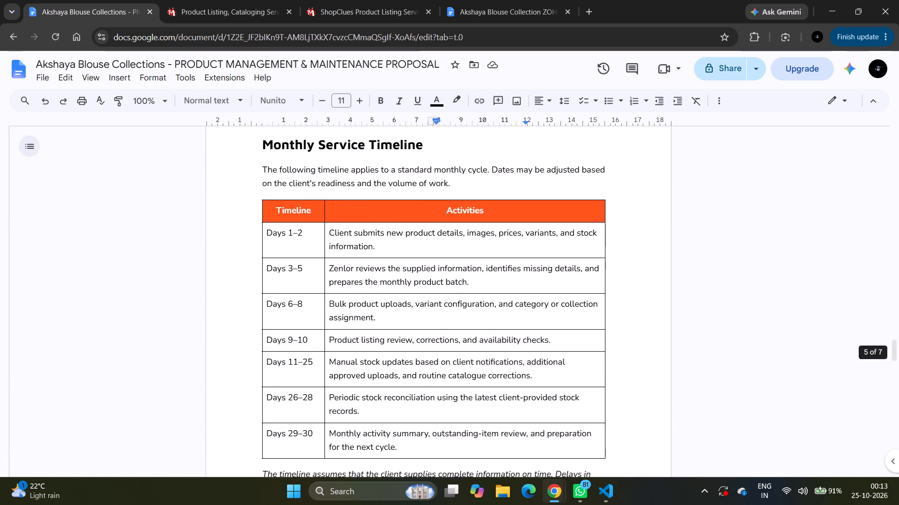
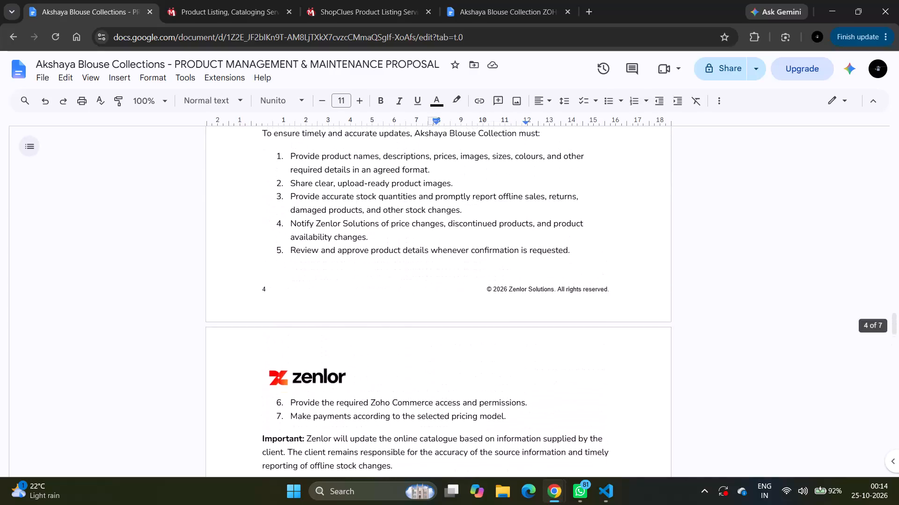
Recheck the charges in the proposal's Option 1 Monthly Package table.
scroll(502, 289, up, 2)
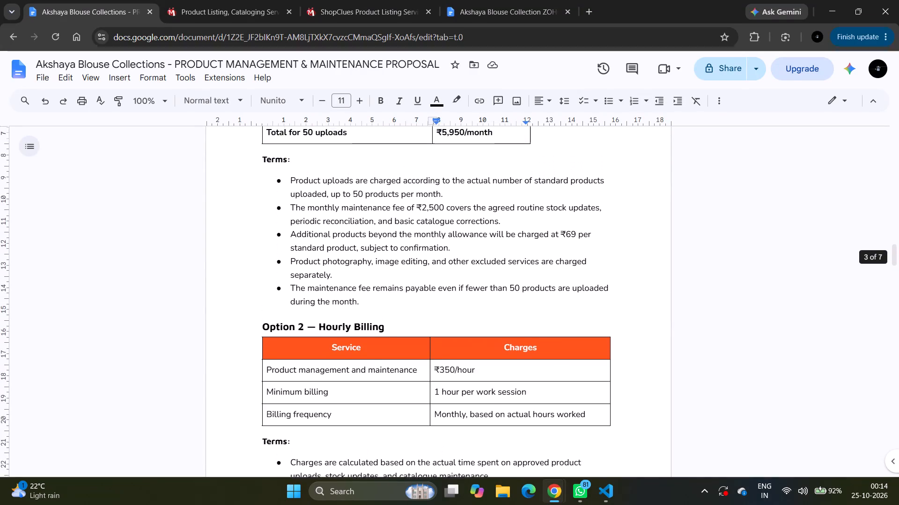
scroll(502, 289, up, 2)
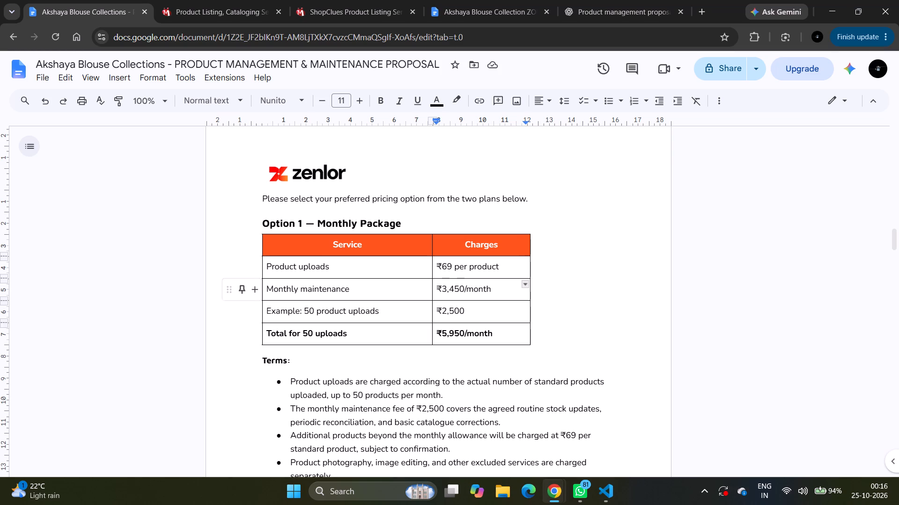
drag(464, 288, 444, 286)
text(2,500)
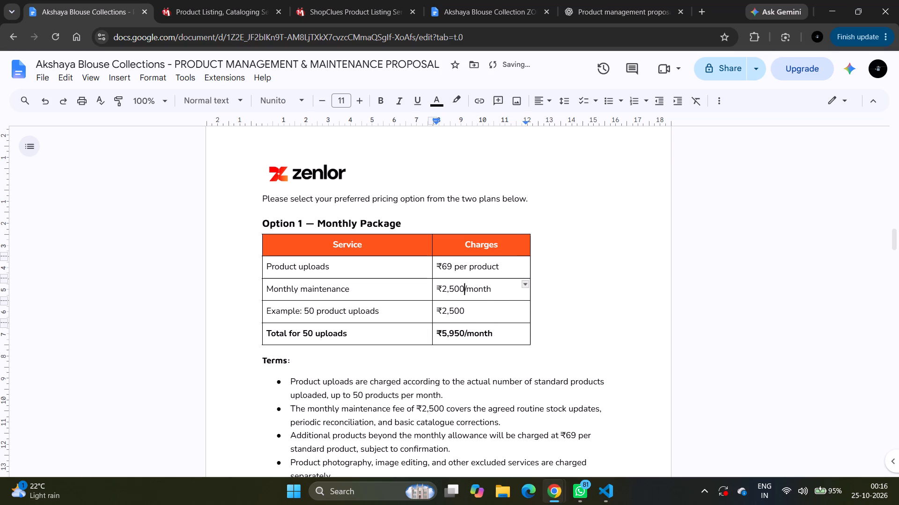